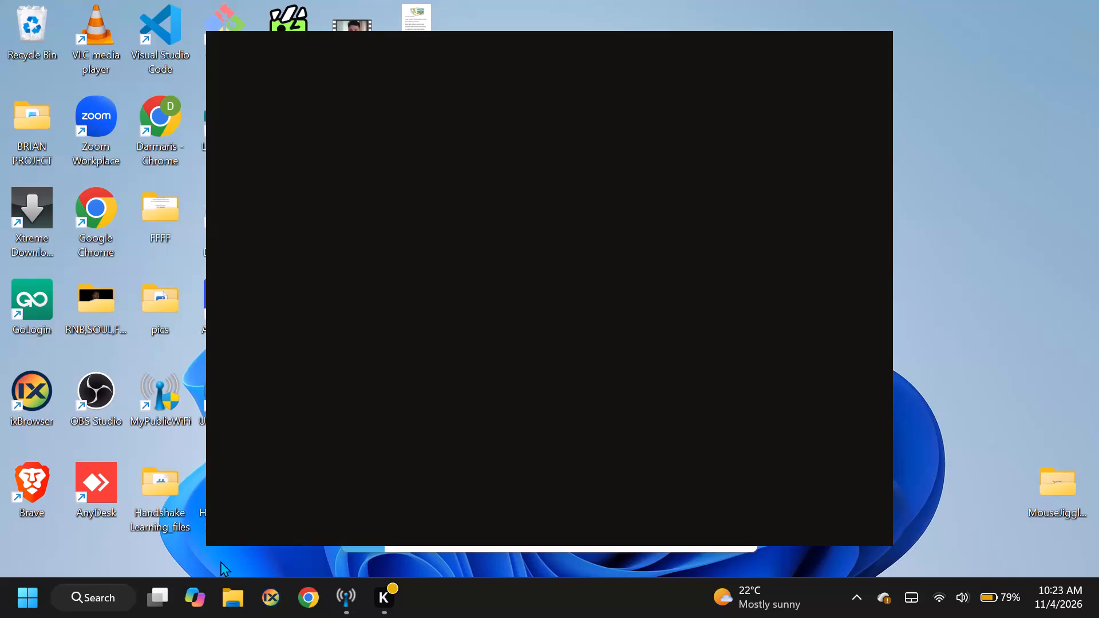
In File Explorer, open the first PDF résumé listed after the subfolders in Documents, and maximize its Edge window.
{"action": "double_click", "coordinate": [231, 595]}
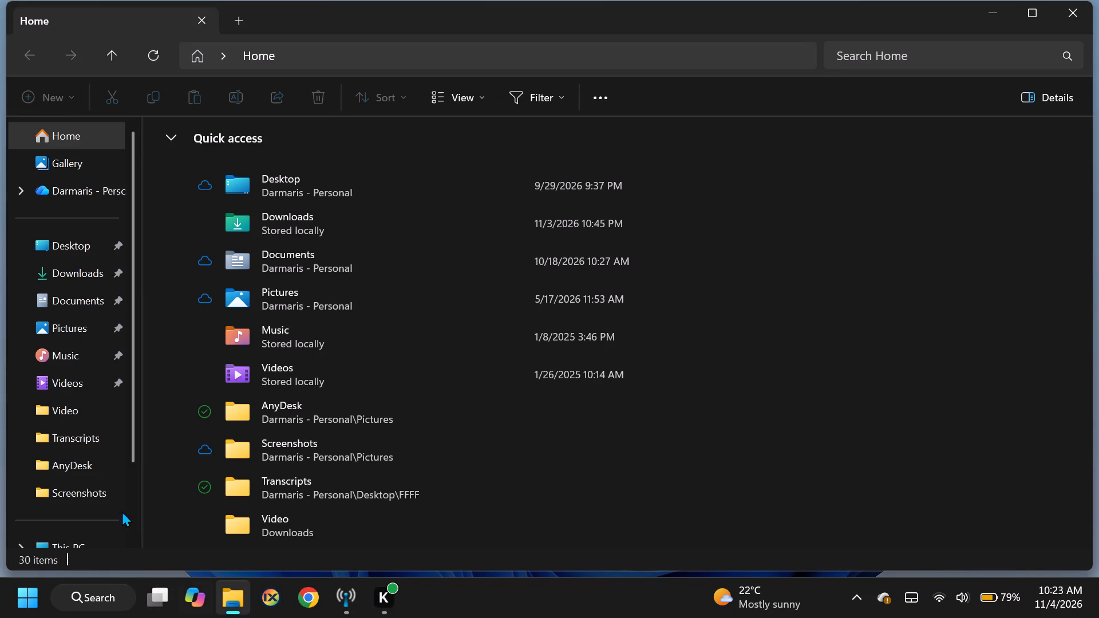
{"action": "left_click", "coordinate": [71, 300]}
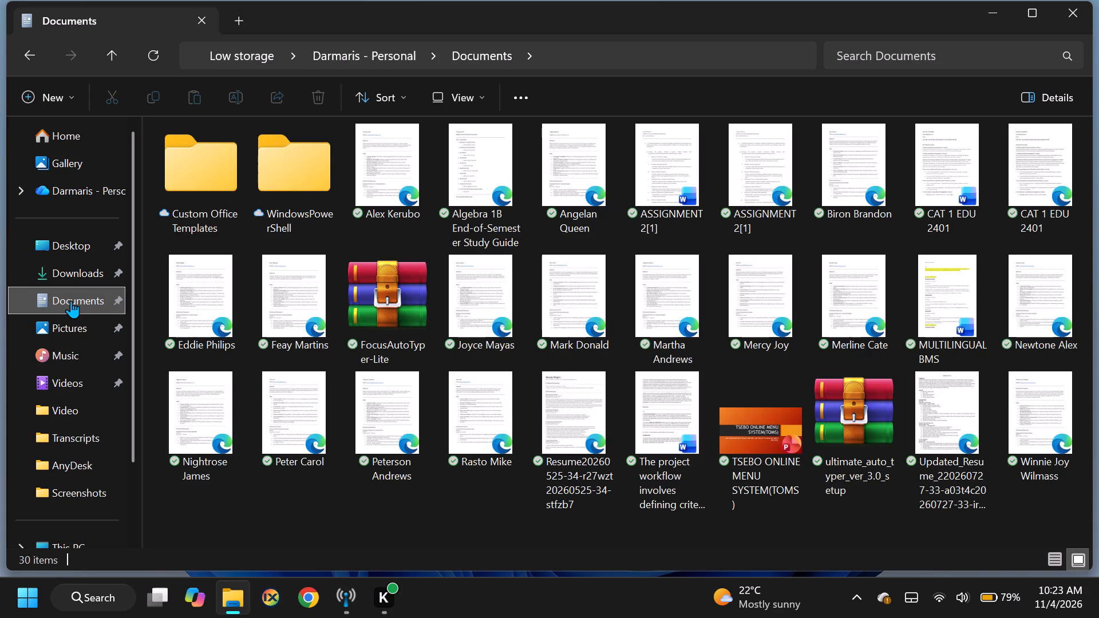
{"action": "double_click", "coordinate": [386, 165]}
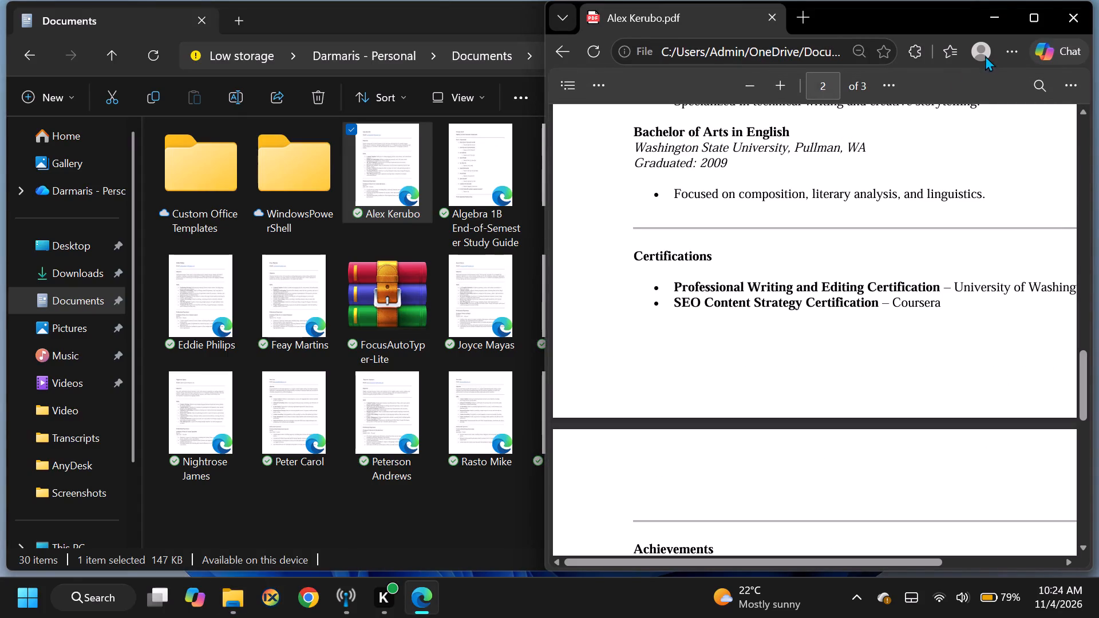
{"action": "left_click", "coordinate": [1033, 15]}
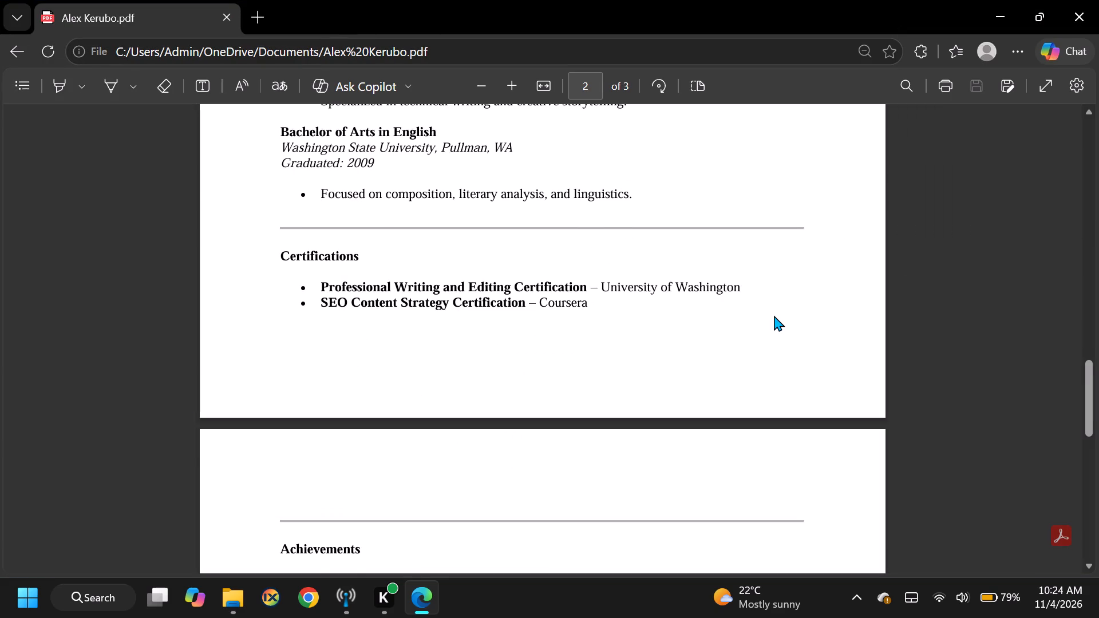
Review the résumé from its certifications back to the first page, examining the experience, skills and objective sections.
{"action": "scroll", "coordinate": [774, 315], "scroll_direction": "up", "scroll_amount": 7}
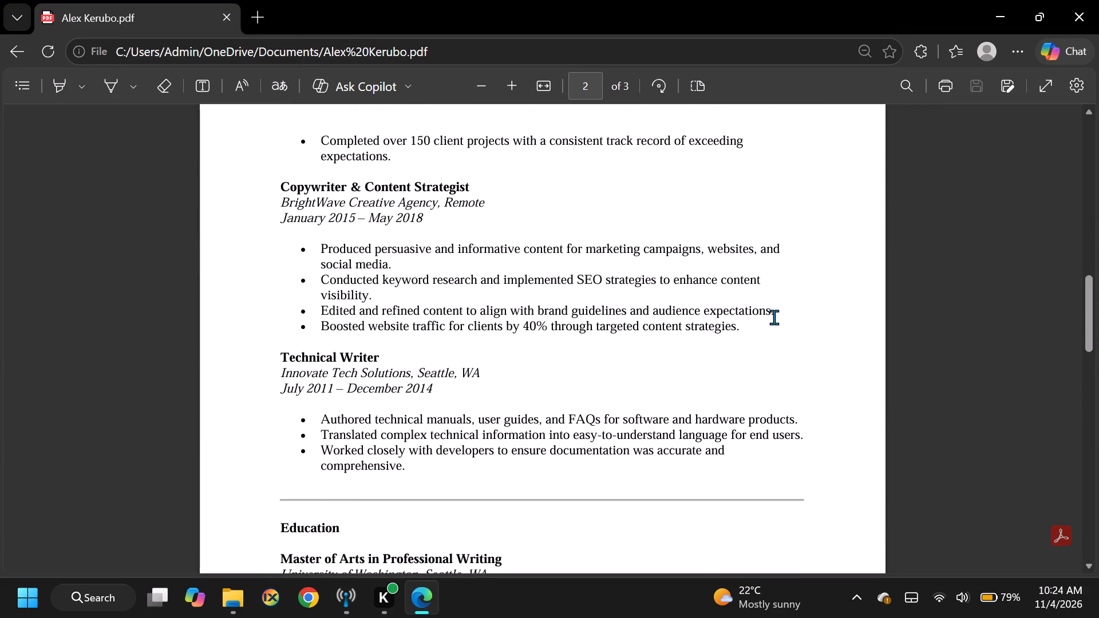
{"action": "scroll", "coordinate": [774, 317], "scroll_direction": "up", "scroll_amount": 8}
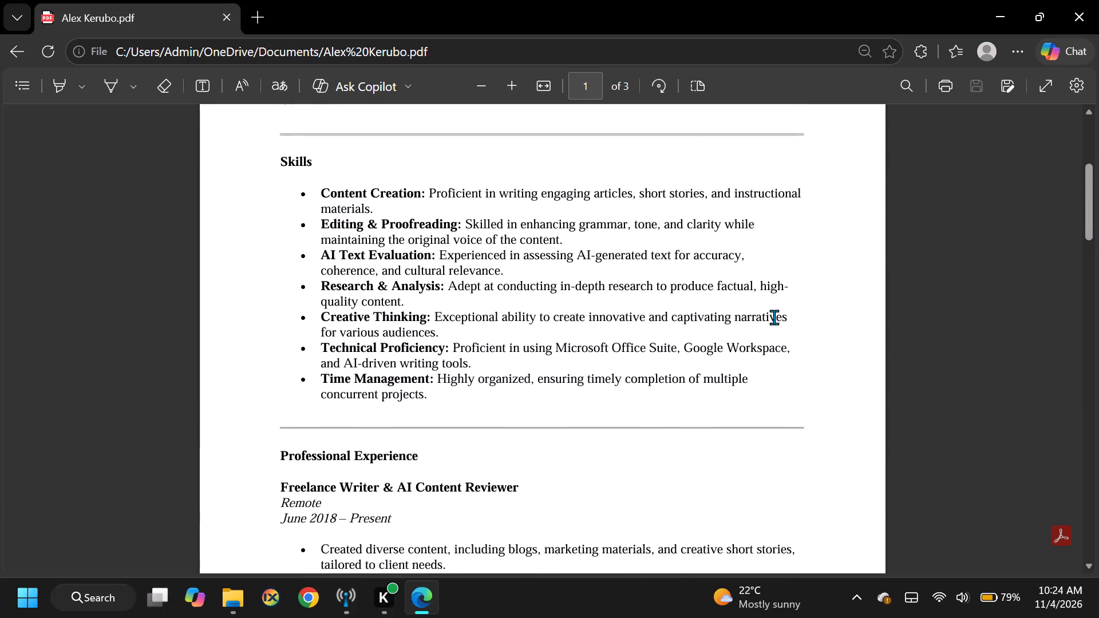
{"action": "scroll", "coordinate": [774, 317], "scroll_direction": "up", "scroll_amount": 5}
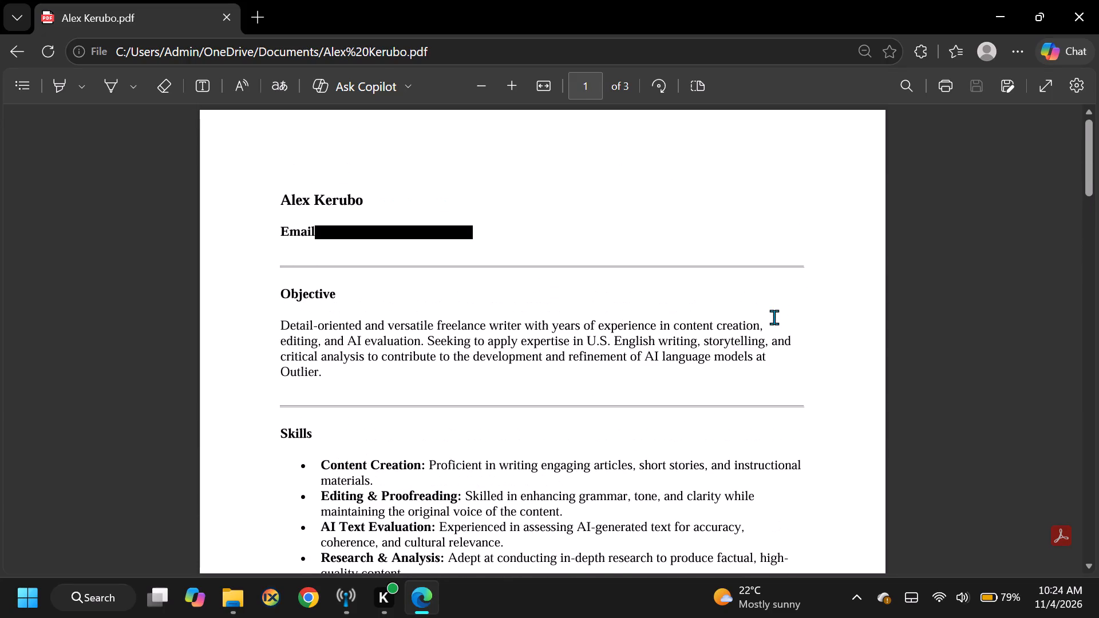
{"action": "scroll", "coordinate": [774, 317], "scroll_direction": "up", "scroll_amount": 1}
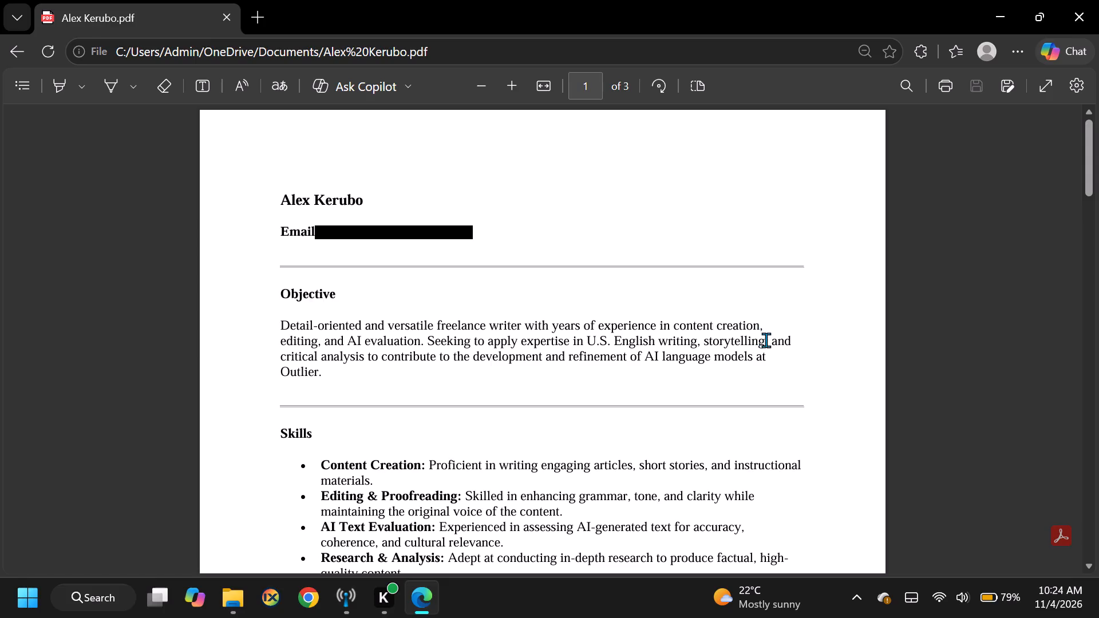
{"action": "left_click", "coordinate": [766, 340]}
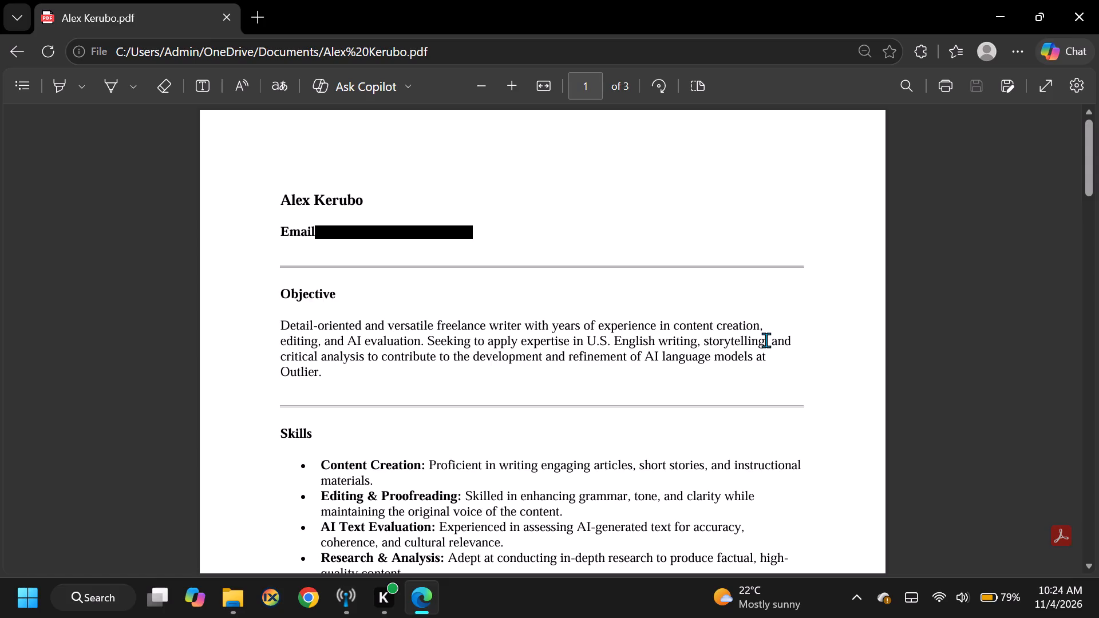
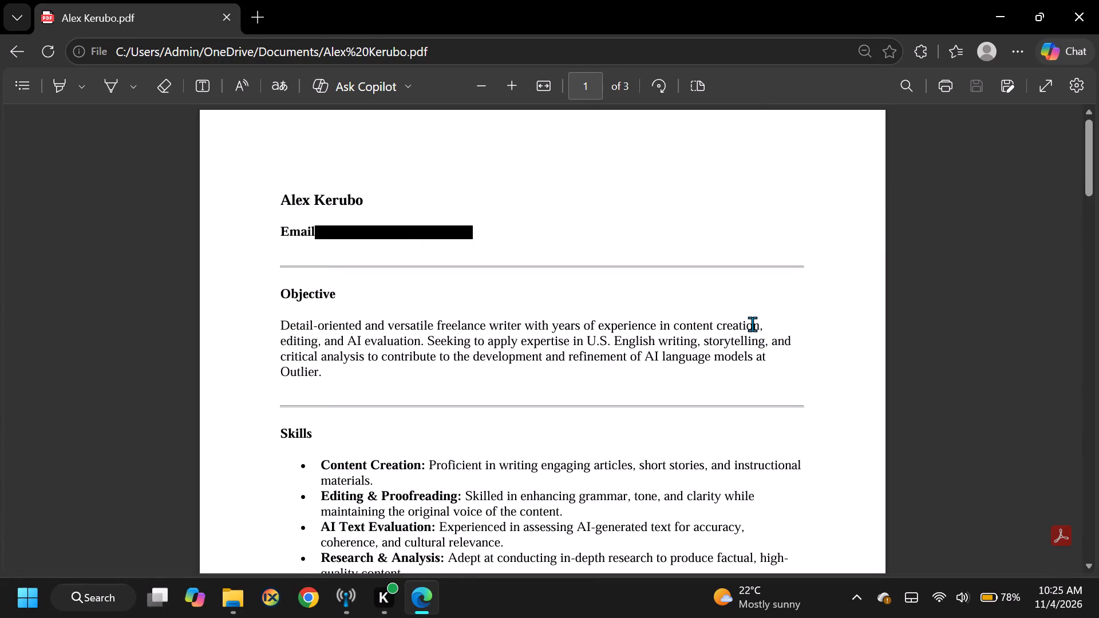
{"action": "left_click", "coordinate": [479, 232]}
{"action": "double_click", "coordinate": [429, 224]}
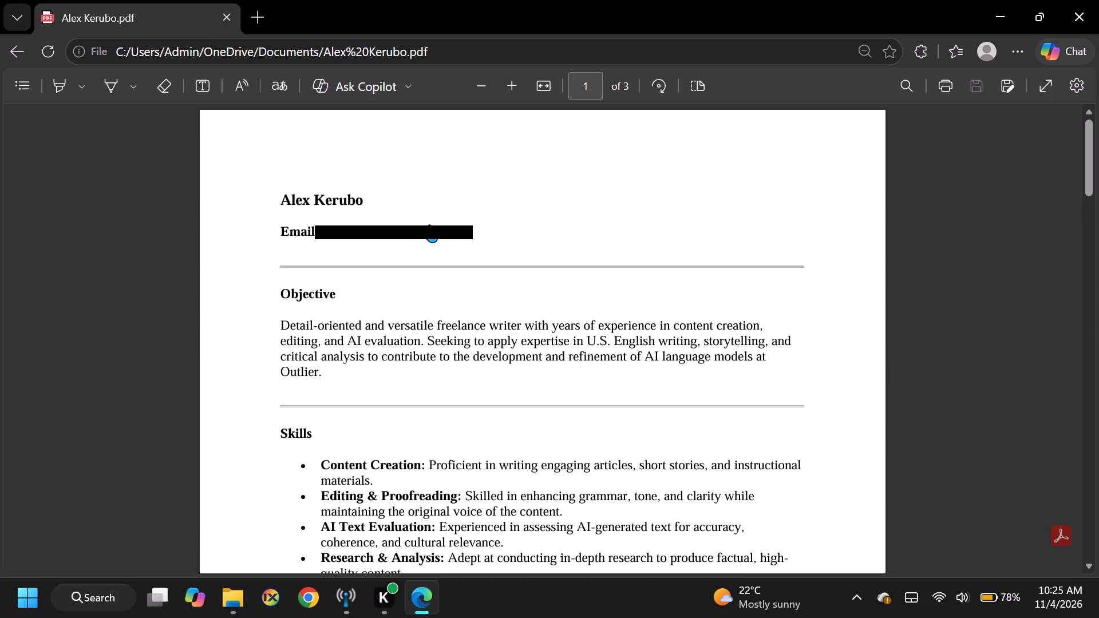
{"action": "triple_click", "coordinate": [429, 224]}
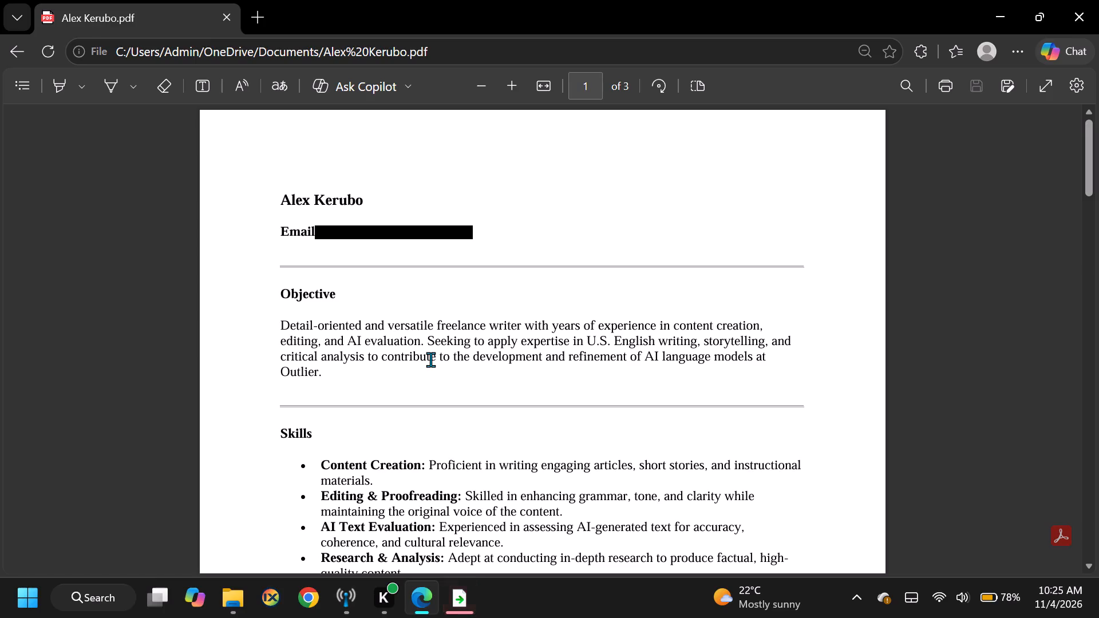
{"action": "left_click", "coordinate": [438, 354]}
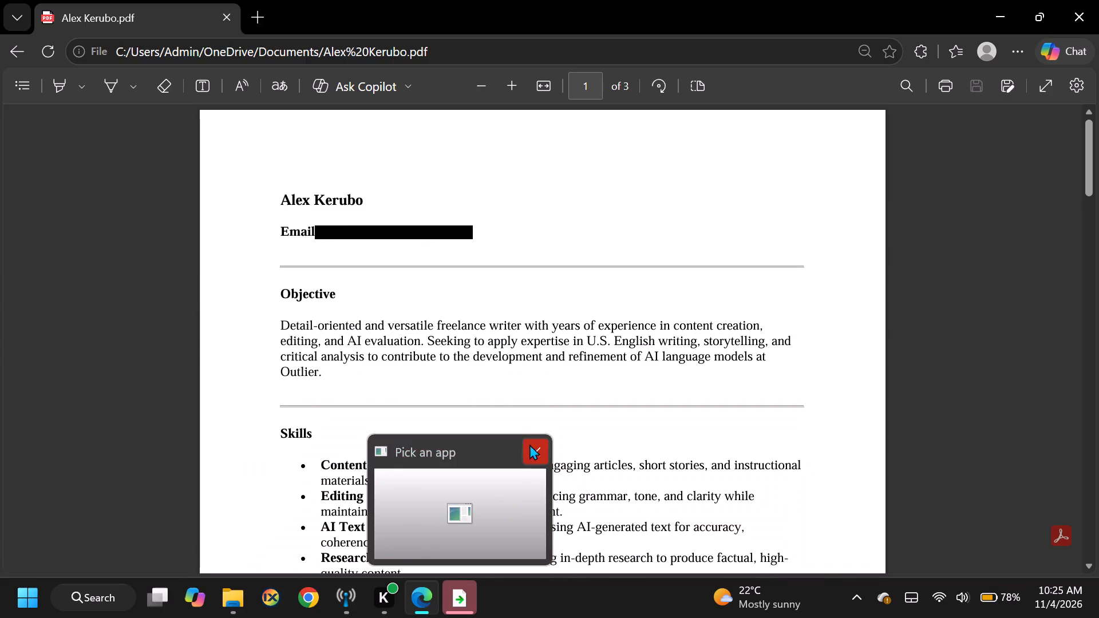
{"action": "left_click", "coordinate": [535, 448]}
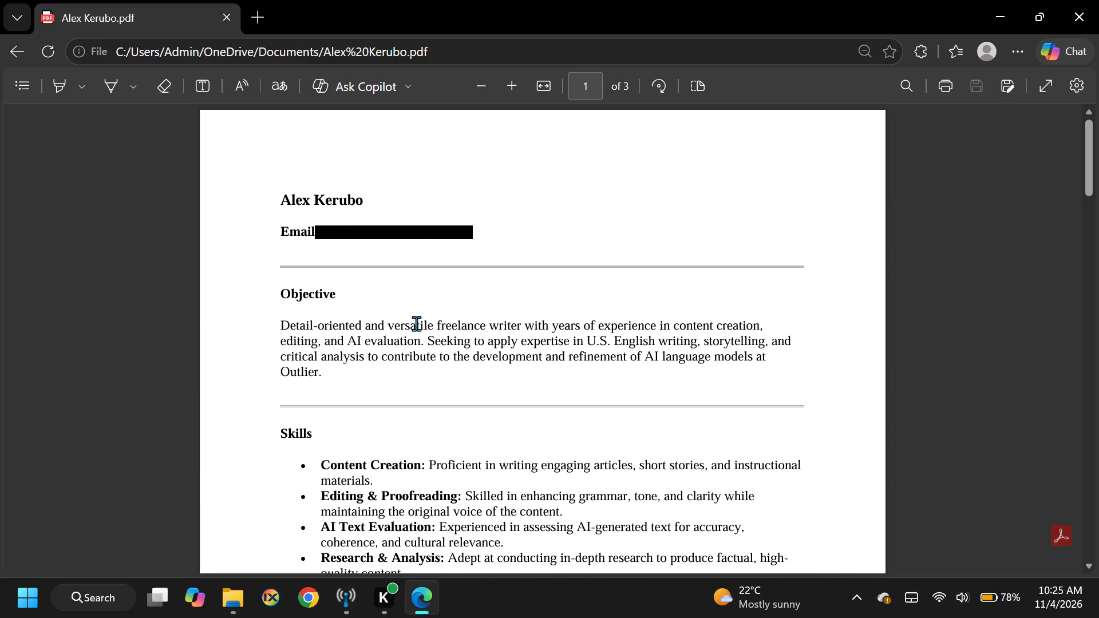
Highlight the phrase "versatile freelance writer" in the Objective paragraph in pink.
{"action": "left_click", "coordinate": [387, 328]}
{"action": "left_click_drag", "start_coordinate": [388, 324], "coordinate": [493, 320]}
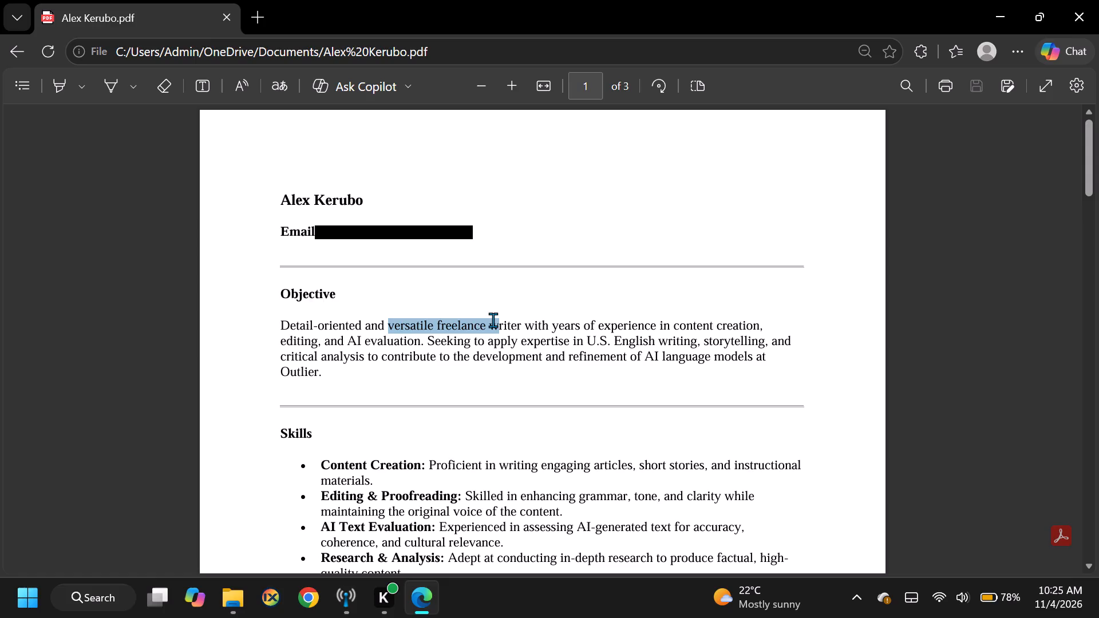
{"action": "left_click_drag", "start_coordinate": [493, 320], "coordinate": [525, 316]}
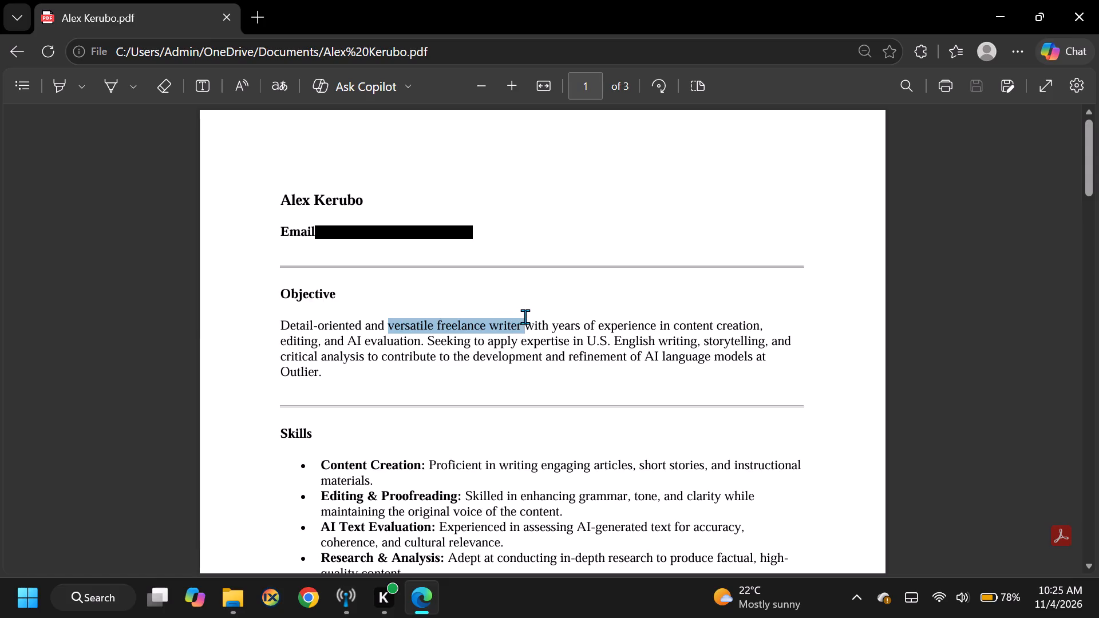
{"action": "left_click_drag", "start_coordinate": [525, 316], "coordinate": [527, 316]}
{"action": "left_click_drag", "start_coordinate": [527, 316], "coordinate": [520, 317]}
{"action": "left_click_drag", "start_coordinate": [520, 317], "coordinate": [520, 316]}
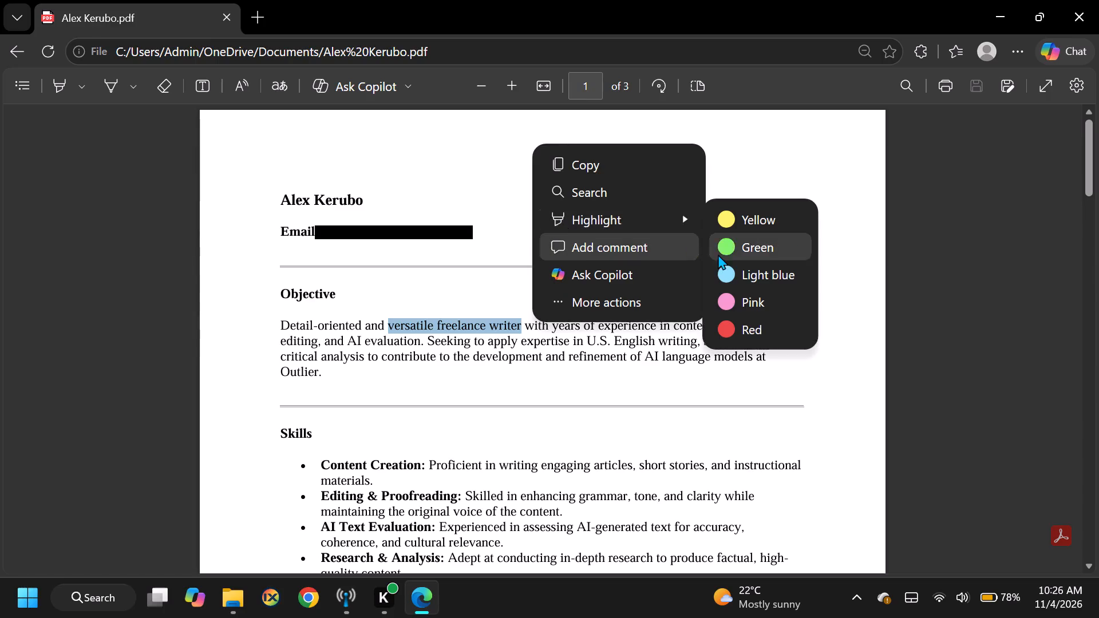
{"action": "left_click", "coordinate": [738, 299]}
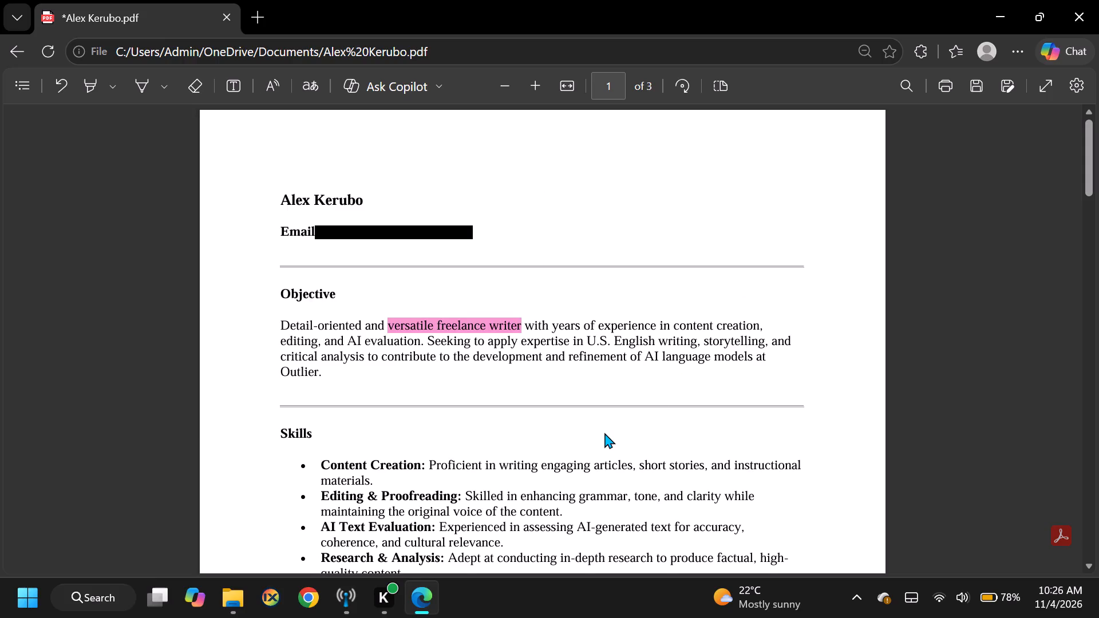
Examine the entries of the résumé's Skills section, from Content Creation to Time Management.
{"action": "scroll", "coordinate": [602, 413], "scroll_direction": "down", "scroll_amount": 2}
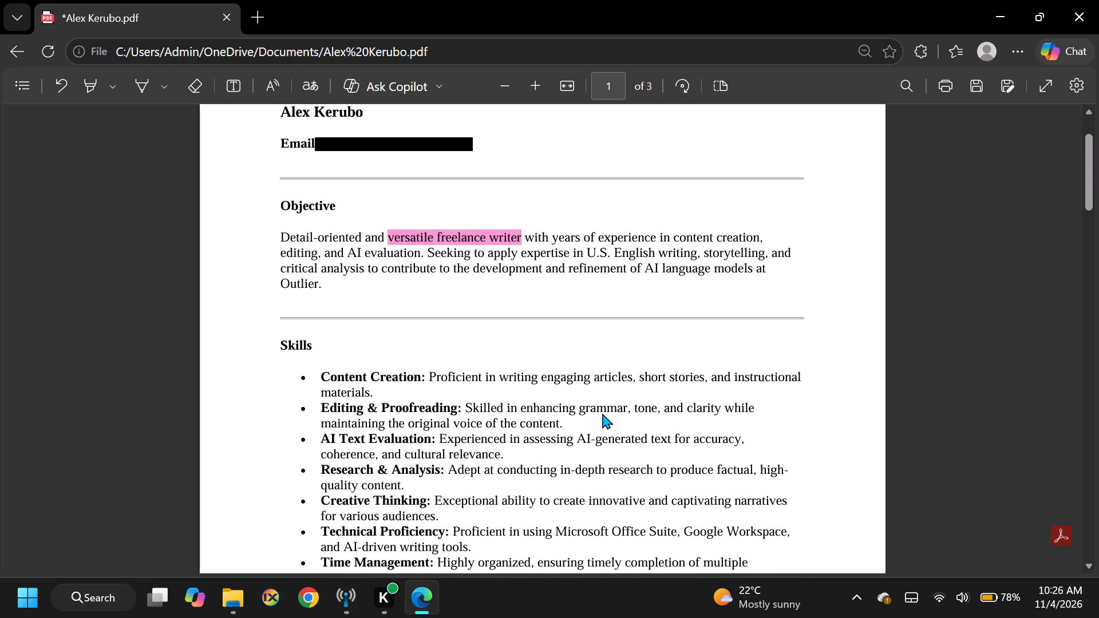
{"action": "scroll", "coordinate": [602, 413], "scroll_direction": "down", "scroll_amount": 3}
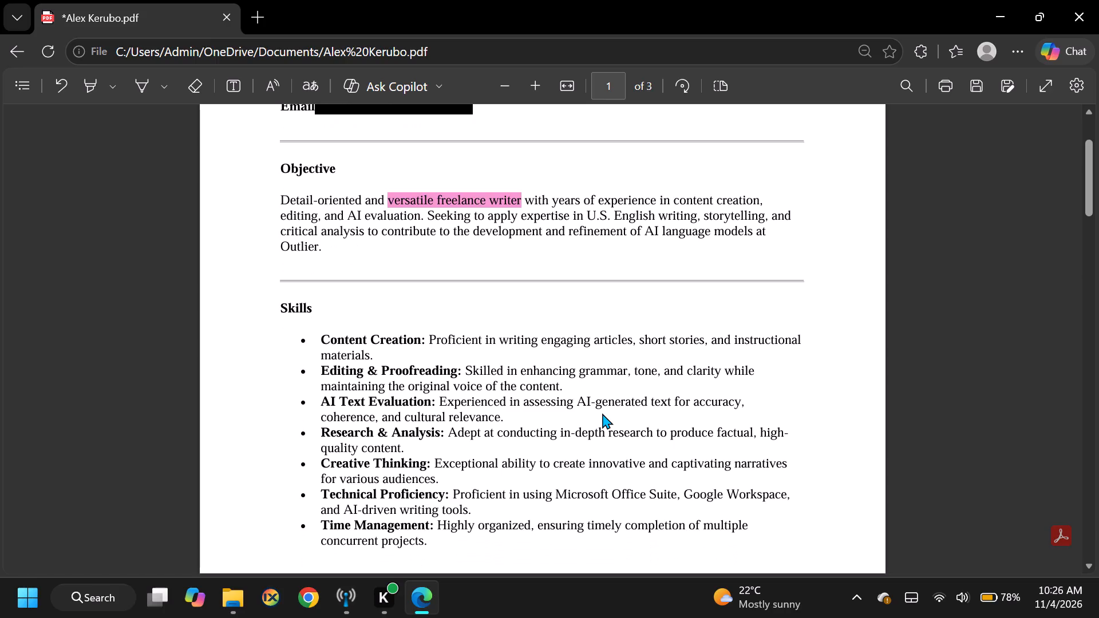
{"action": "left_click", "coordinate": [379, 354]}
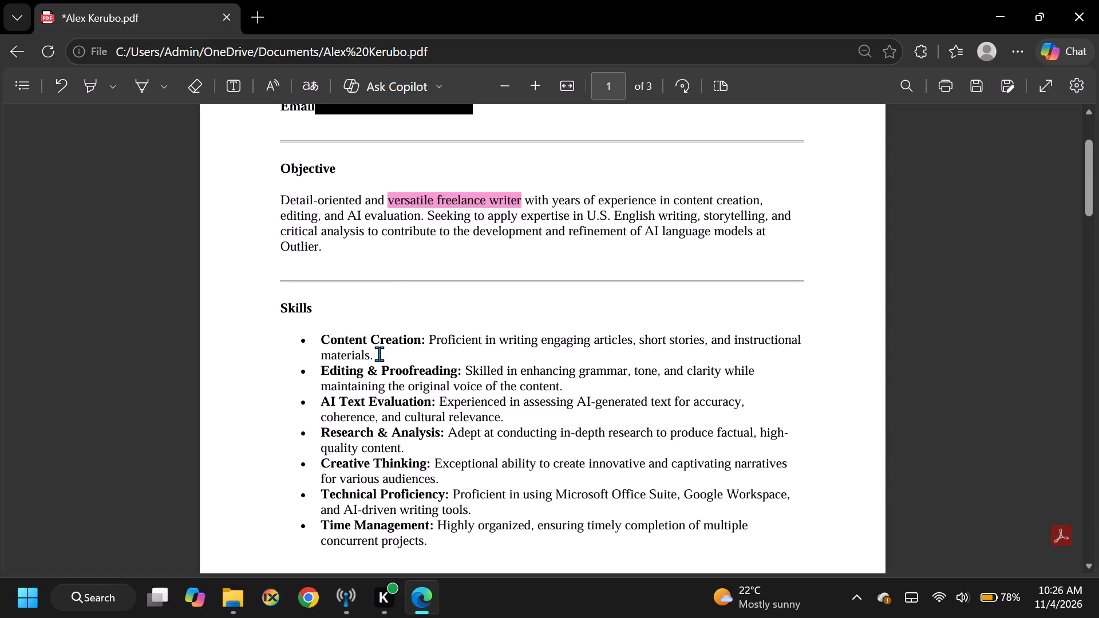
{"action": "left_click", "coordinate": [379, 354]}
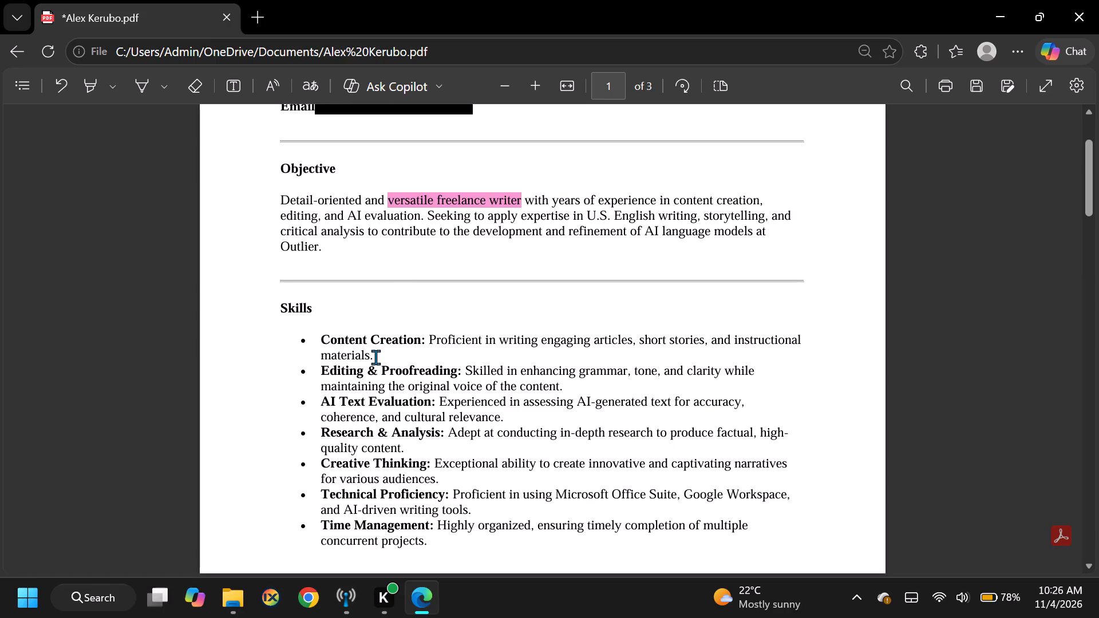
{"action": "double_click", "coordinate": [376, 359]}
{"action": "double_click", "coordinate": [376, 359]}
Highlight the job title "Freelance Writer & AI Content Reviewer" under Professional Experience in pink.
{"action": "scroll", "coordinate": [481, 358], "scroll_direction": "down", "scroll_amount": 2}
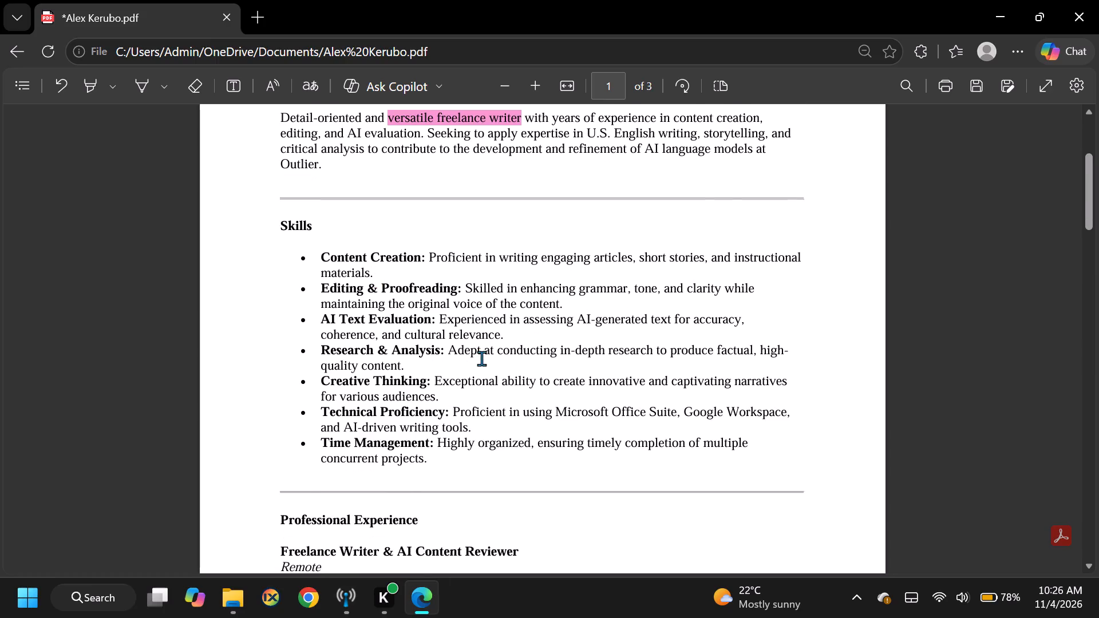
{"action": "scroll", "coordinate": [481, 358], "scroll_direction": "down", "scroll_amount": 2}
{"action": "scroll", "coordinate": [481, 358], "scroll_direction": "up", "scroll_amount": 1}
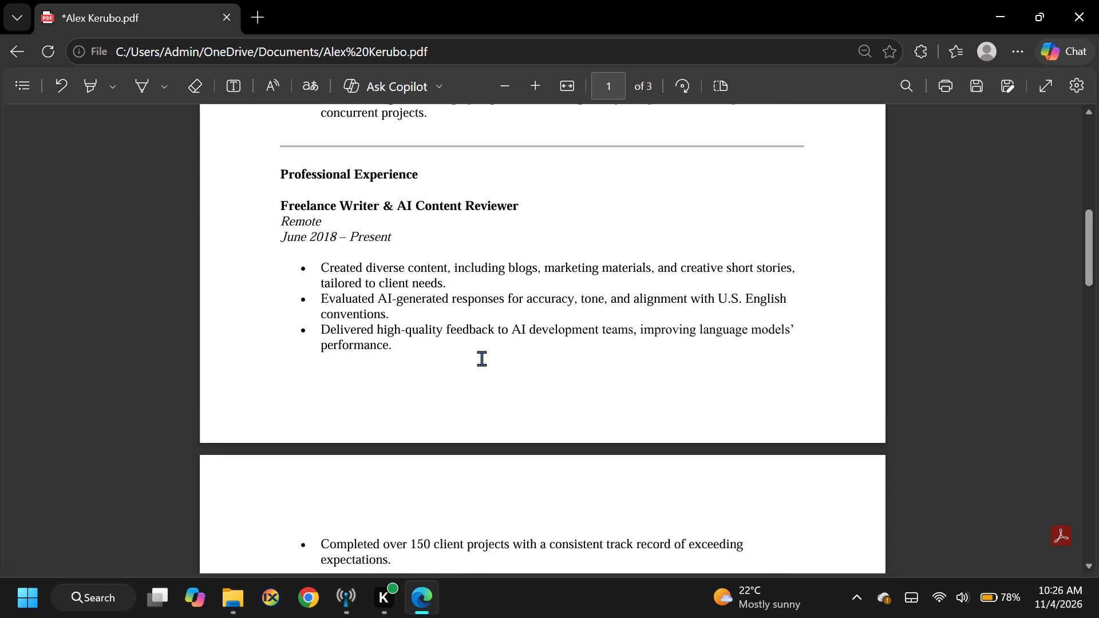
{"action": "scroll", "coordinate": [481, 358], "scroll_direction": "up", "scroll_amount": 3}
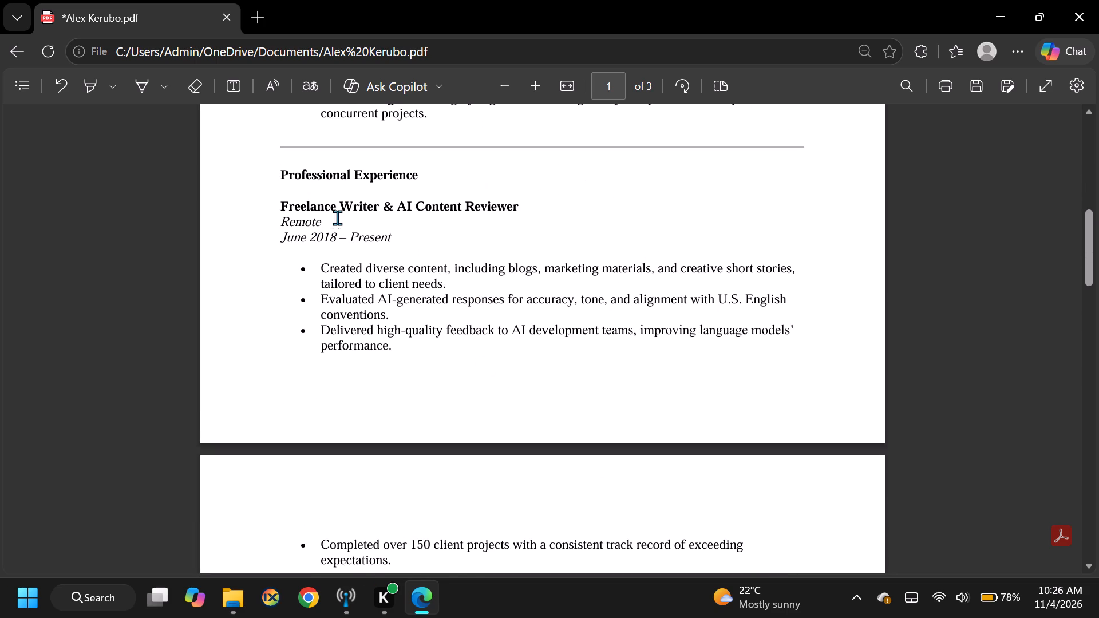
{"action": "double_click", "coordinate": [347, 204]}
{"action": "left_click_drag", "start_coordinate": [347, 204], "coordinate": [308, 212]}
{"action": "left_click_drag", "start_coordinate": [308, 212], "coordinate": [279, 203]}
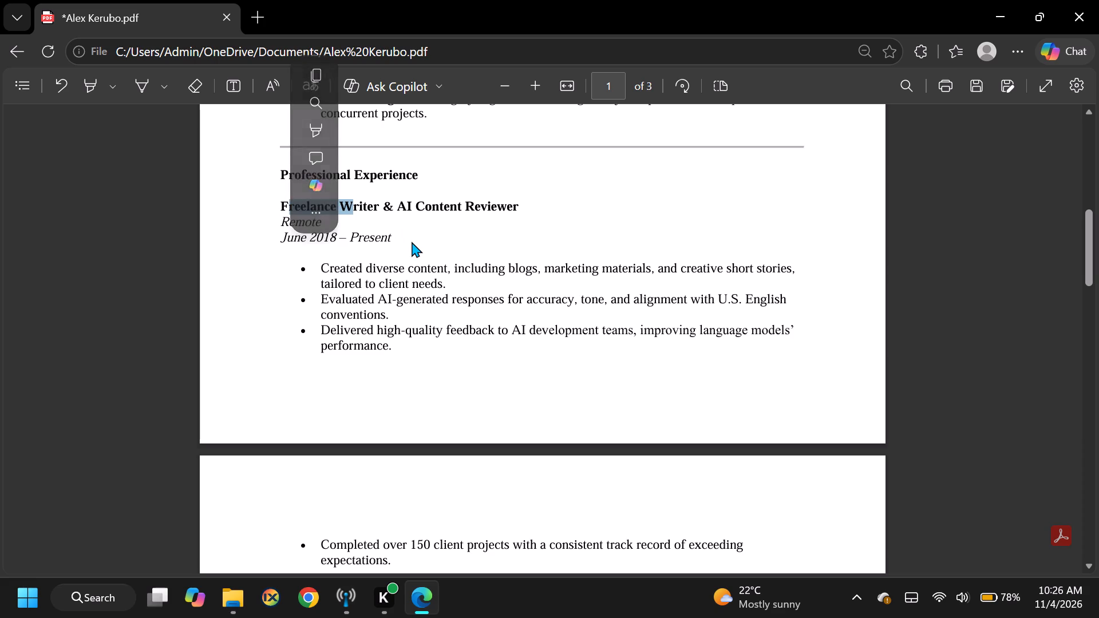
{"action": "left_click", "coordinate": [412, 241]}
{"action": "left_click", "coordinate": [412, 241]}
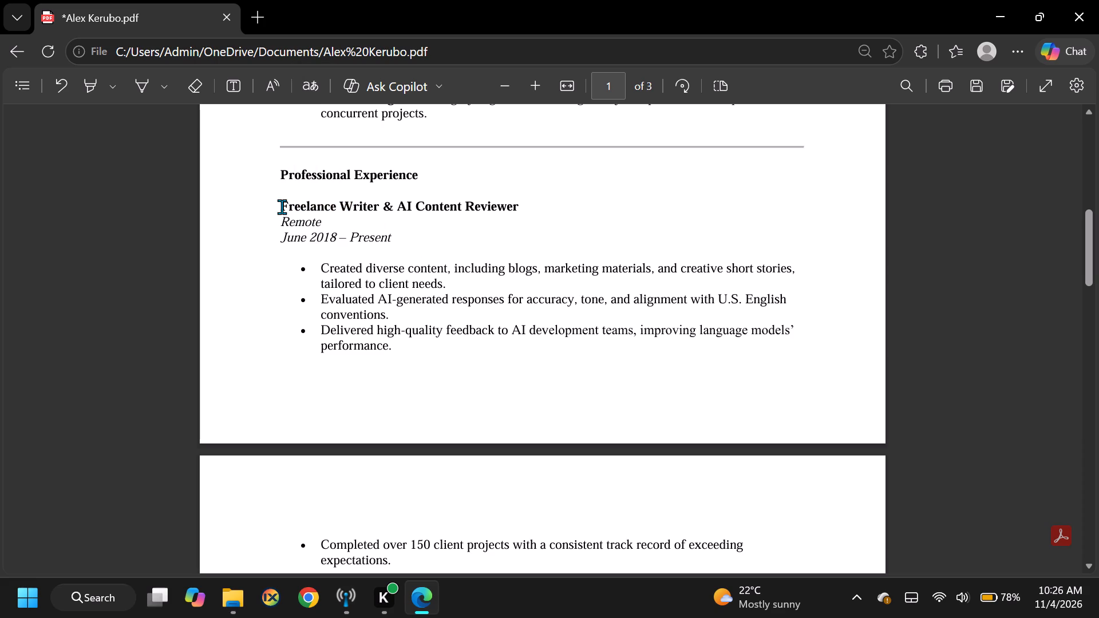
{"action": "left_click_drag", "start_coordinate": [282, 207], "coordinate": [503, 204]}
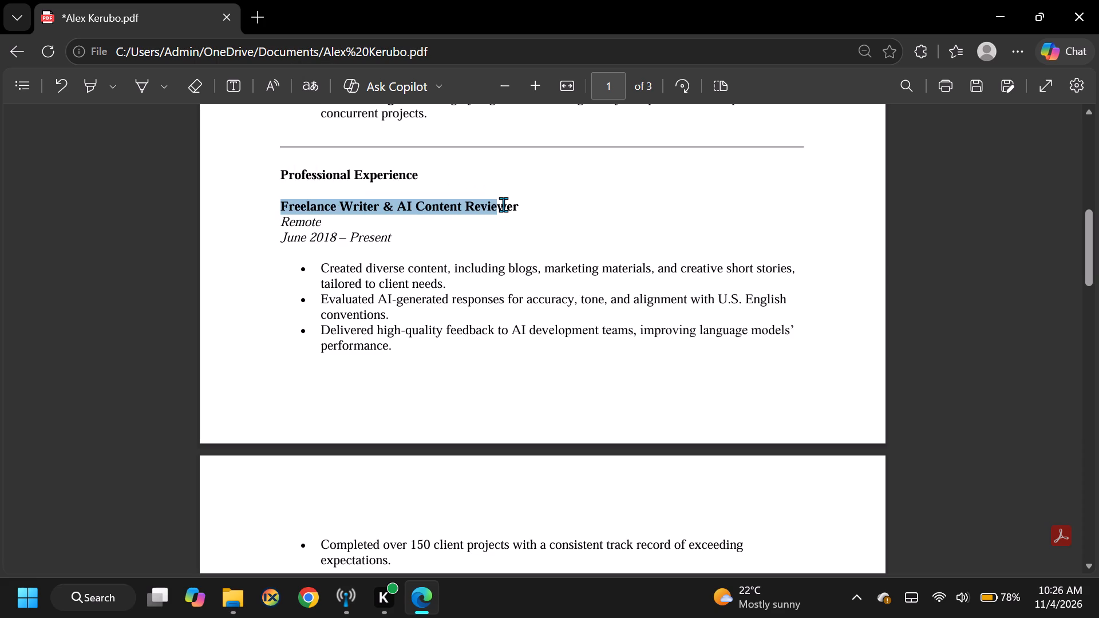
{"action": "left_click_drag", "start_coordinate": [503, 204], "coordinate": [523, 207]}
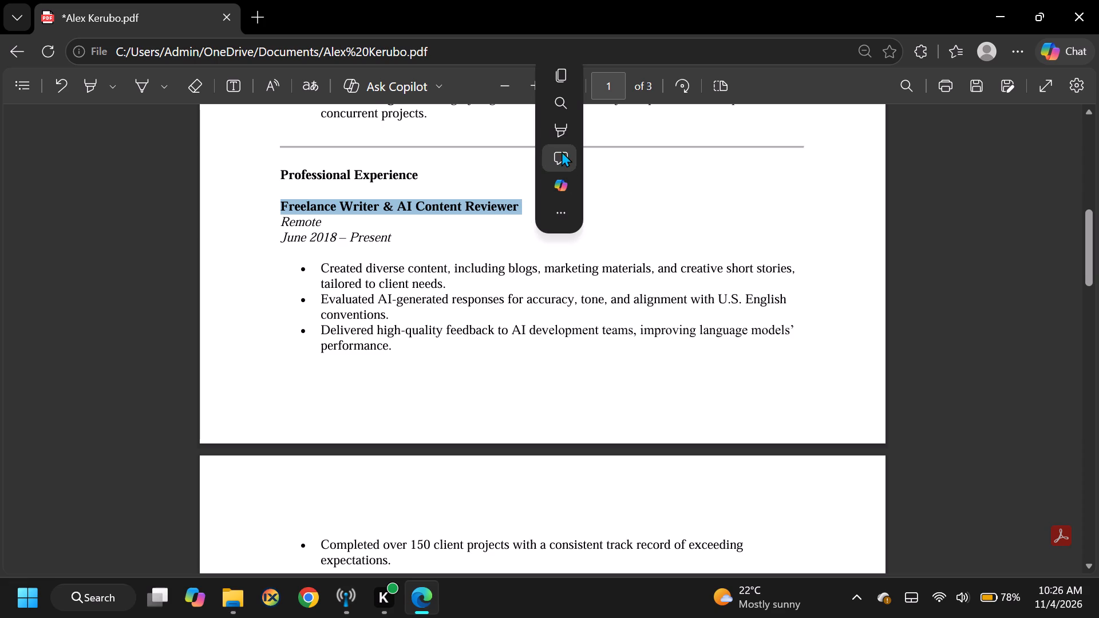
{"action": "left_click", "coordinate": [560, 131]}
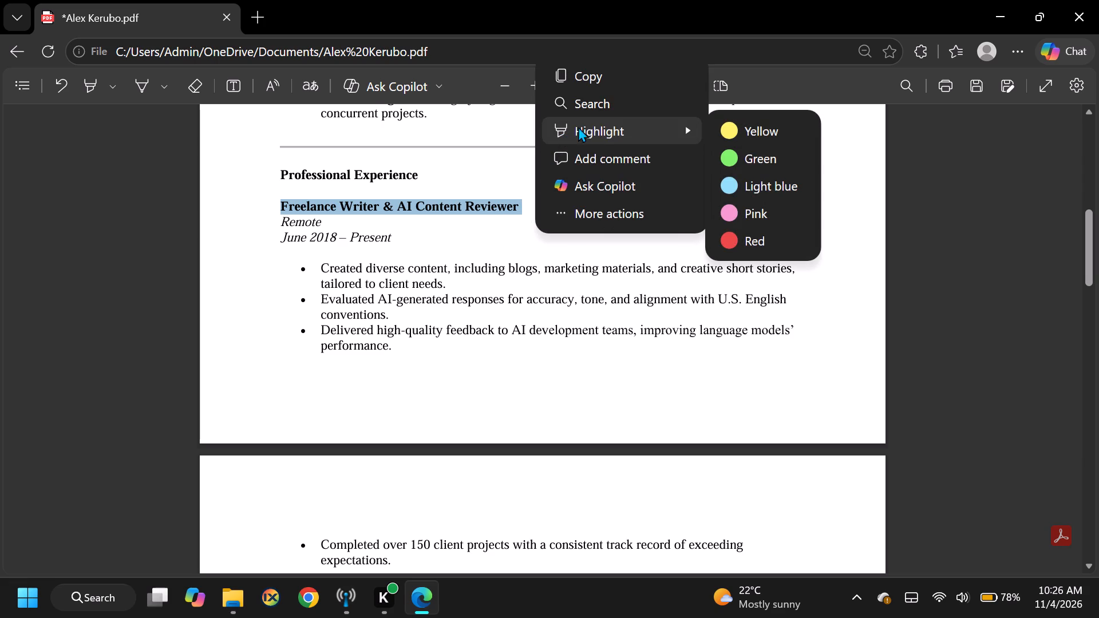
{"action": "left_click", "coordinate": [747, 215]}
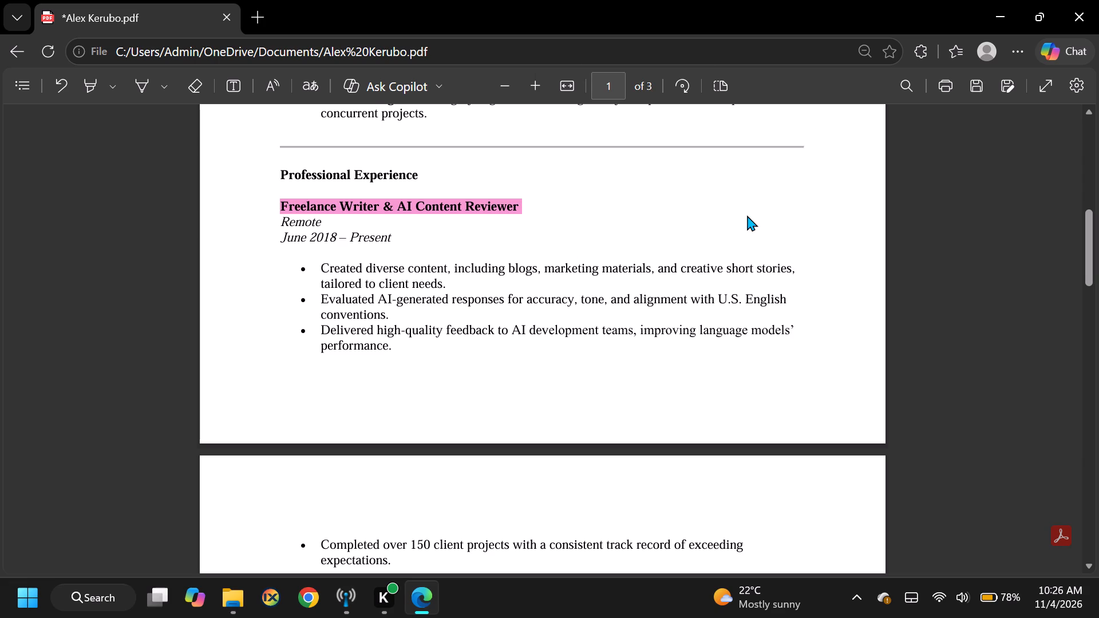
Examine the earlier job entries on the résumé's second page, from Copywriter & Content Strategist onward.
{"action": "scroll", "coordinate": [552, 377], "scroll_direction": "down", "scroll_amount": 3}
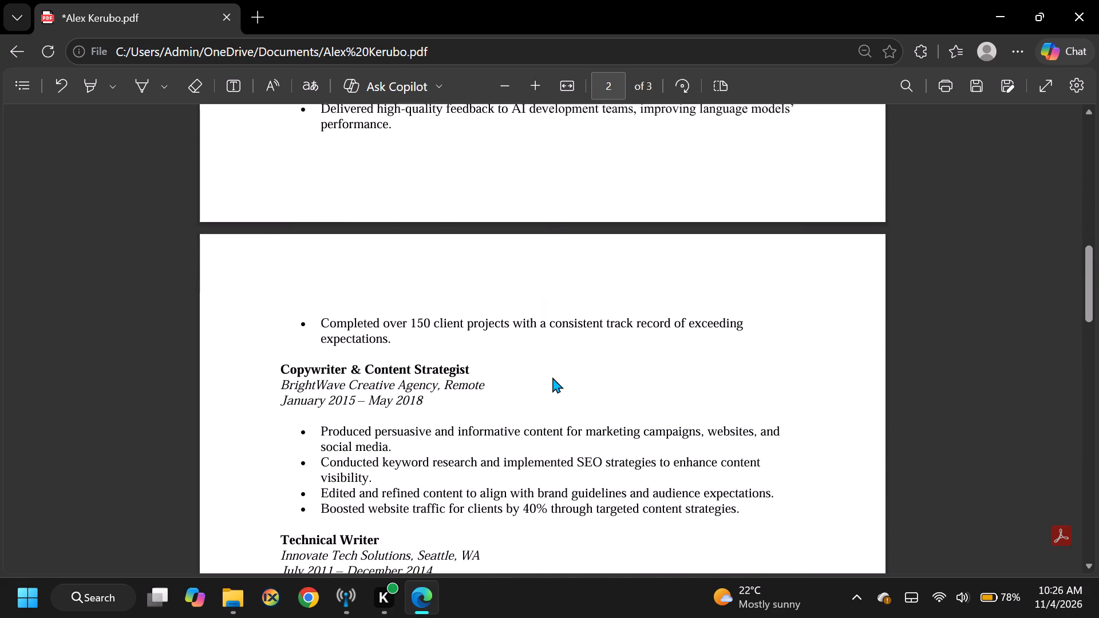
{"action": "scroll", "coordinate": [552, 377], "scroll_direction": "down", "scroll_amount": 1}
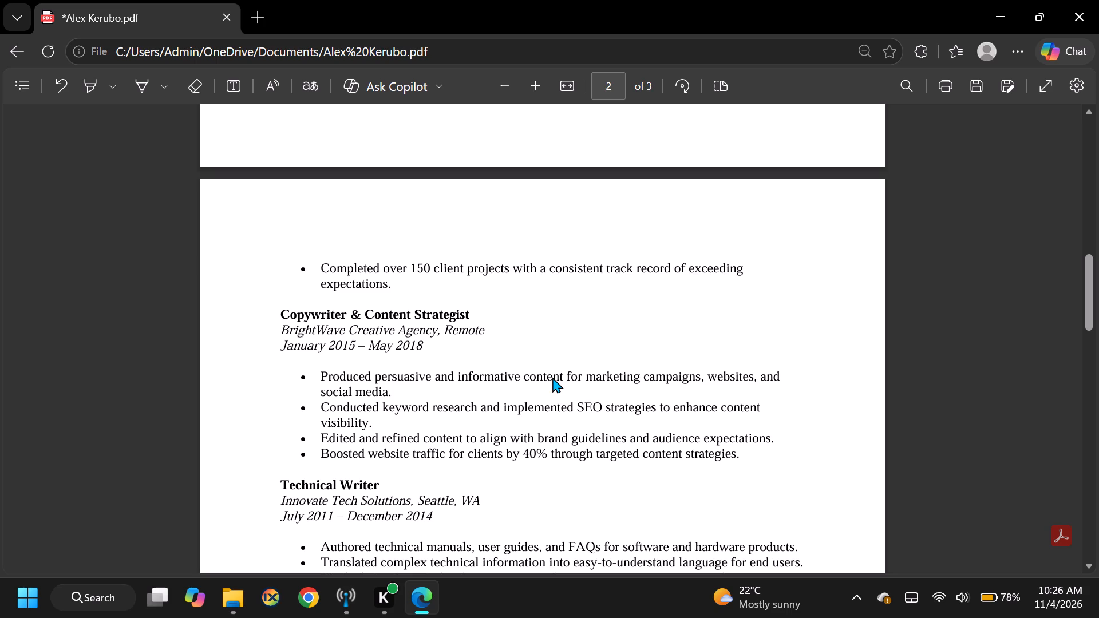
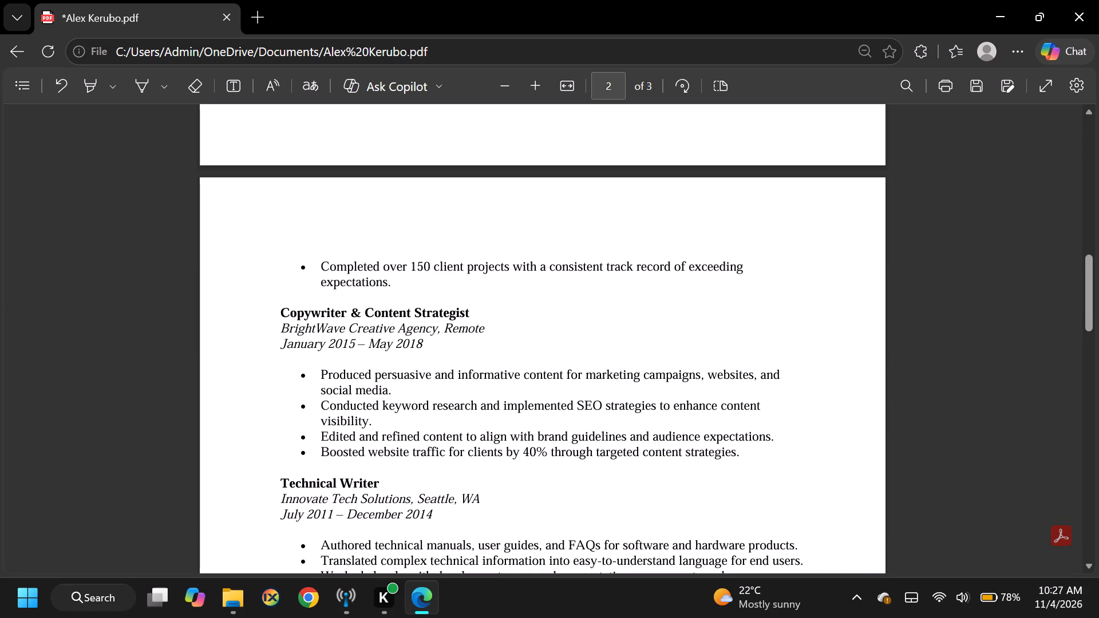
Examine the rest of the résumé, from the Technical Writer entry through Education, Certifications and Achievements to Availability & Interests.
{"action": "scroll", "coordinate": [529, 454], "scroll_direction": "down", "scroll_amount": 5}
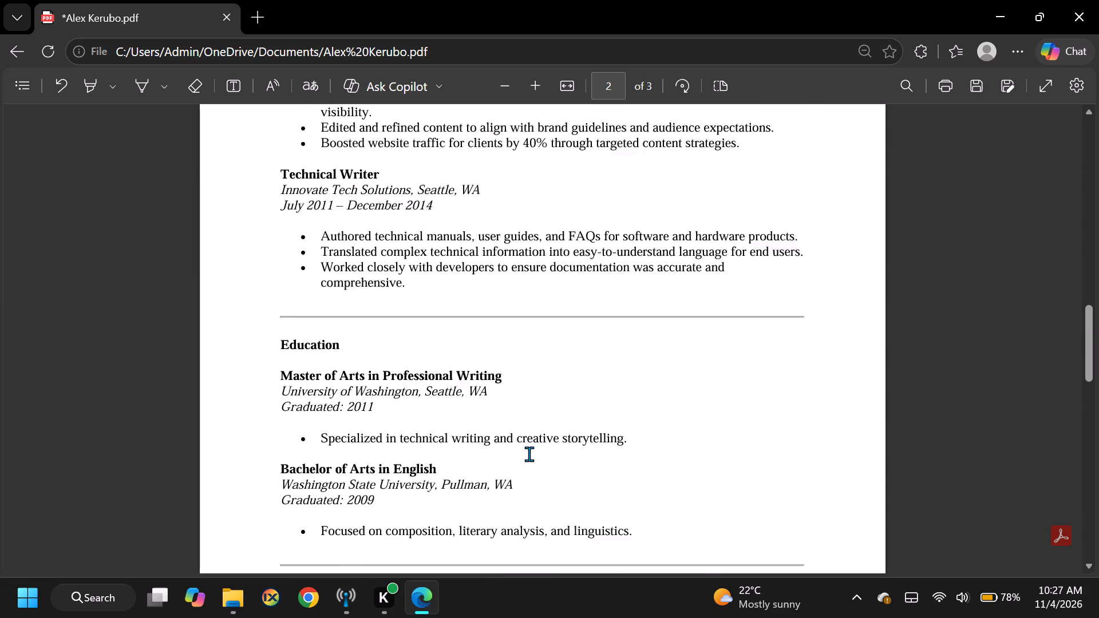
{"action": "scroll", "coordinate": [469, 347], "scroll_direction": "down", "scroll_amount": 2}
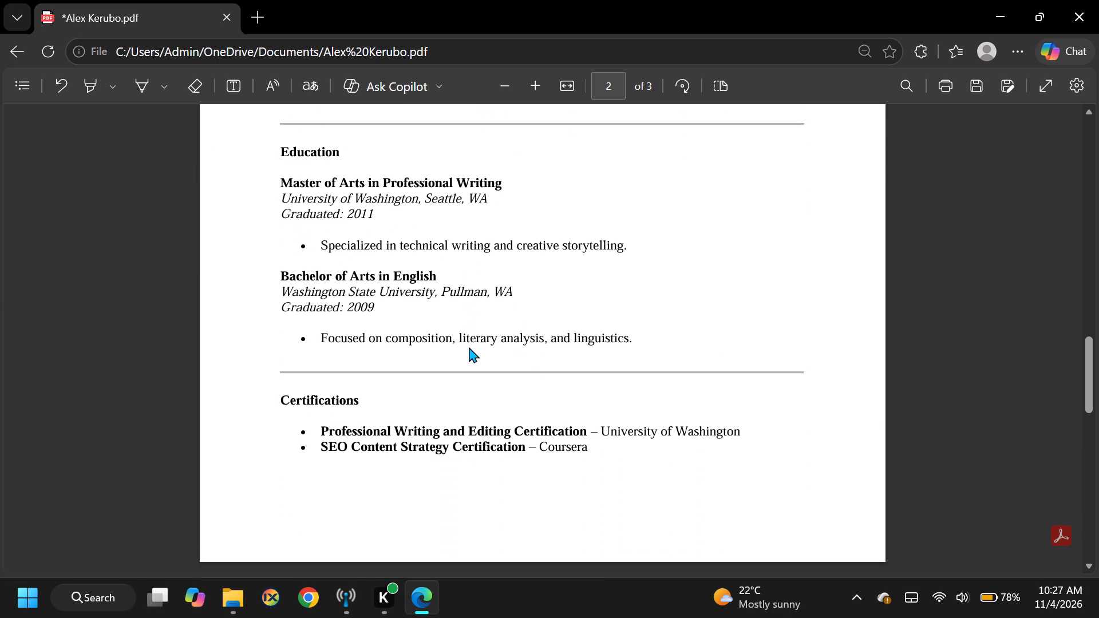
{"action": "scroll", "coordinate": [469, 347], "scroll_direction": "down", "scroll_amount": 6}
{"action": "scroll", "coordinate": [469, 347], "scroll_direction": "right", "scroll_amount": 1}
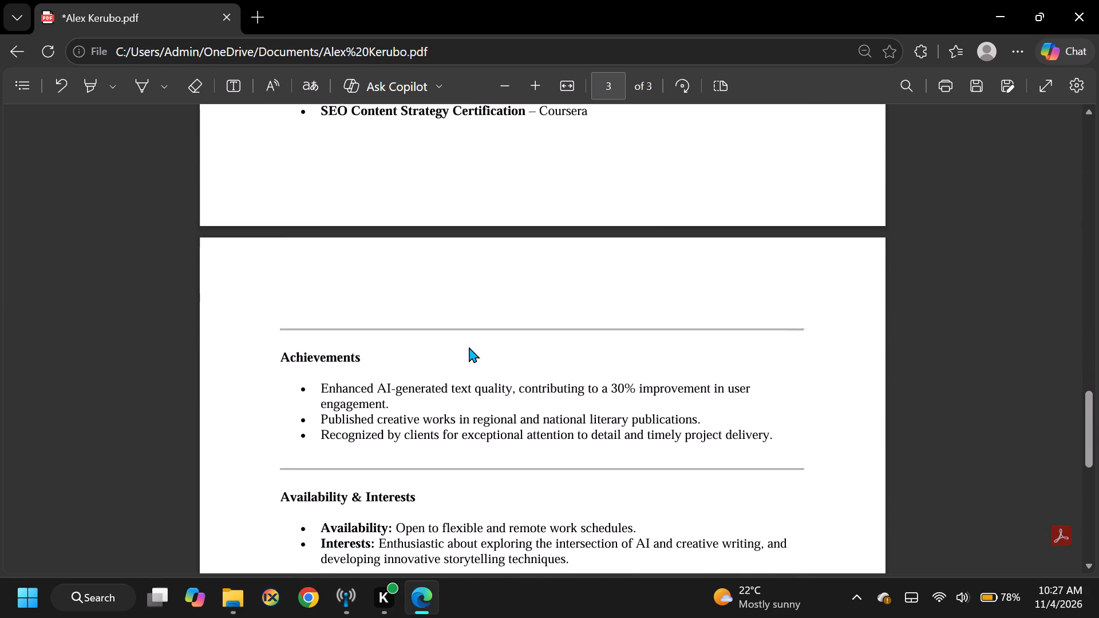
{"action": "scroll", "coordinate": [469, 347], "scroll_direction": "down", "scroll_amount": 2}
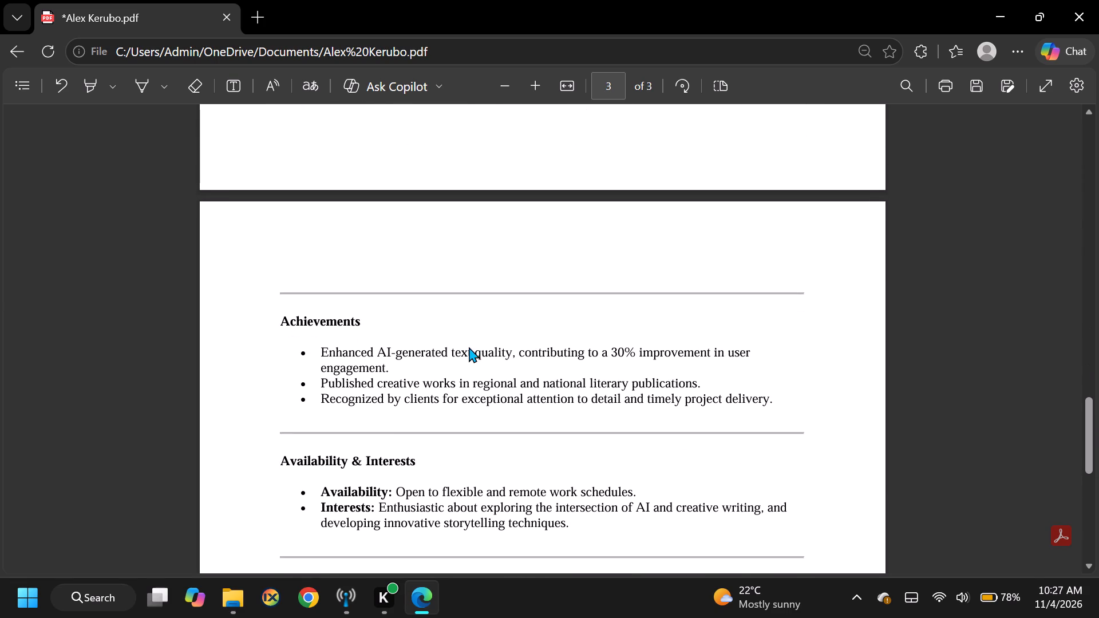
{"action": "scroll", "coordinate": [469, 347], "scroll_direction": "down", "scroll_amount": 1}
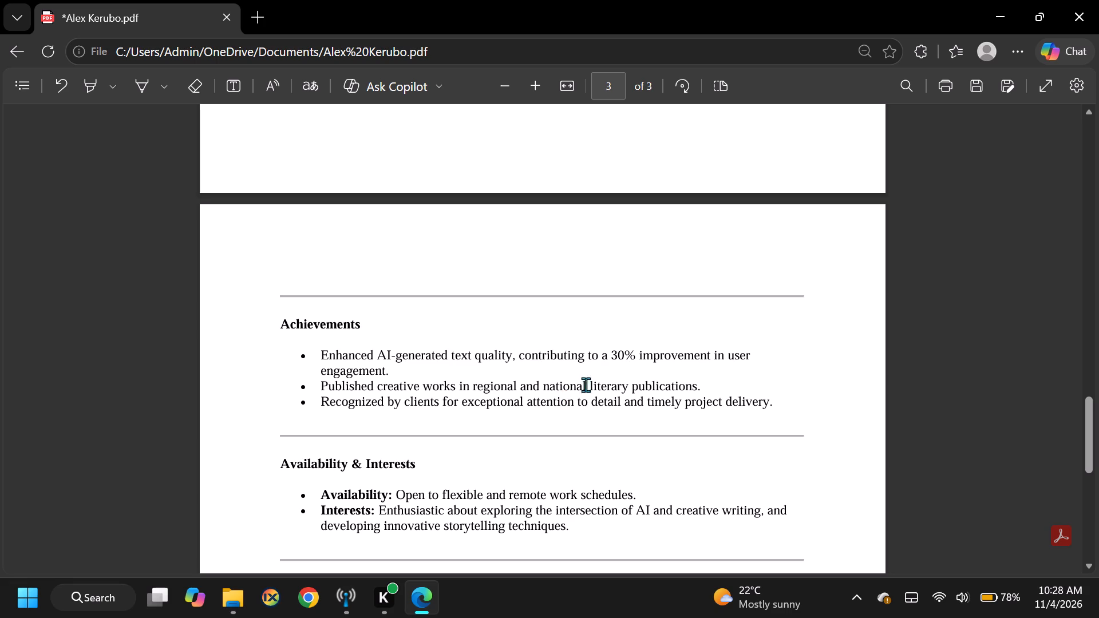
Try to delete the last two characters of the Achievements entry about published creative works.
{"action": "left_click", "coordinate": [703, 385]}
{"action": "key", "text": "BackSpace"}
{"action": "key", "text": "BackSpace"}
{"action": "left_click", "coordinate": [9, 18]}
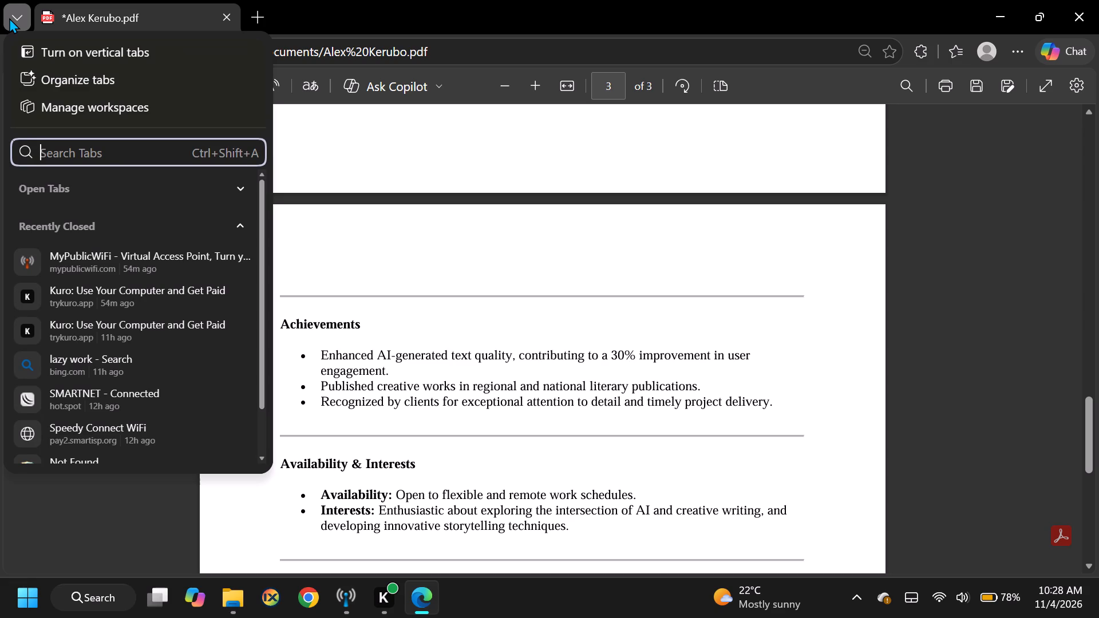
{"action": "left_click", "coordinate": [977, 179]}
Close the browser window containing the résumé PDF.
{"action": "left_click", "coordinate": [1063, 25]}
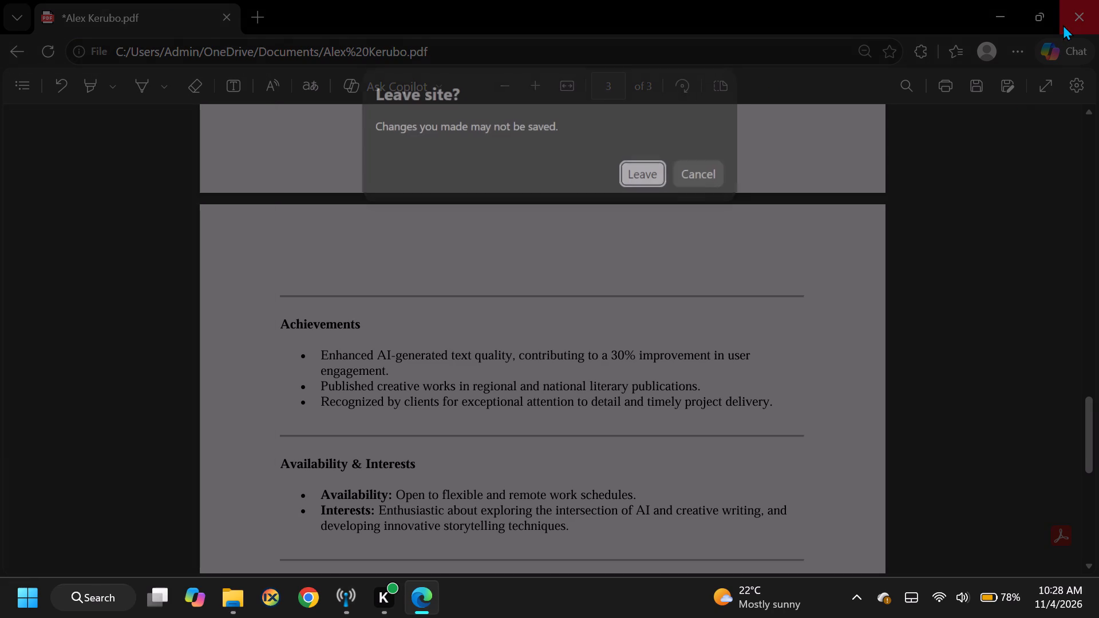
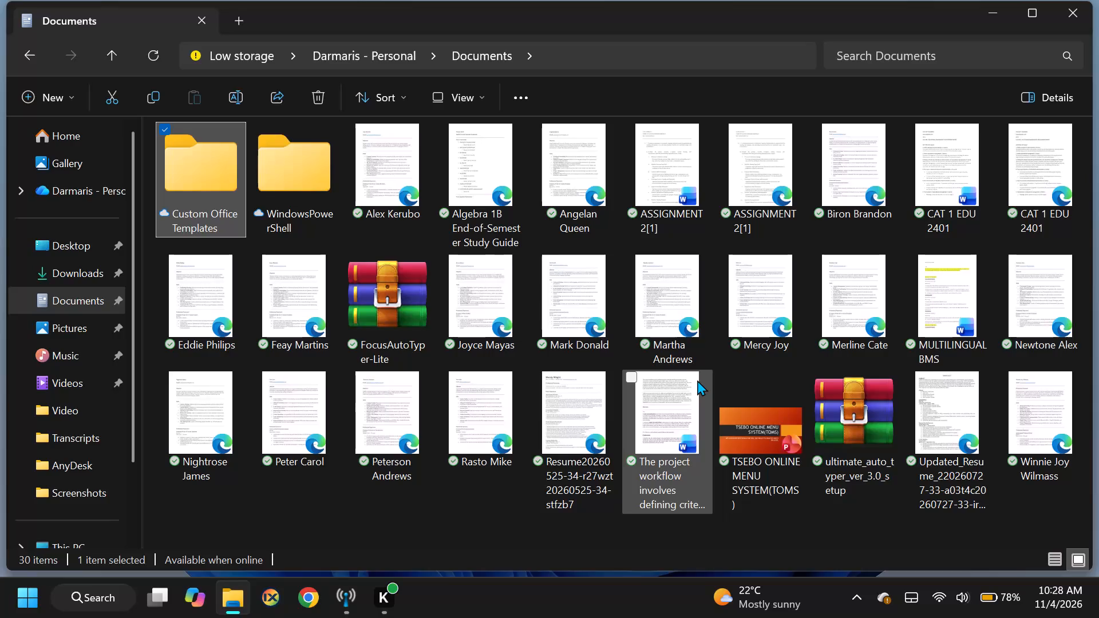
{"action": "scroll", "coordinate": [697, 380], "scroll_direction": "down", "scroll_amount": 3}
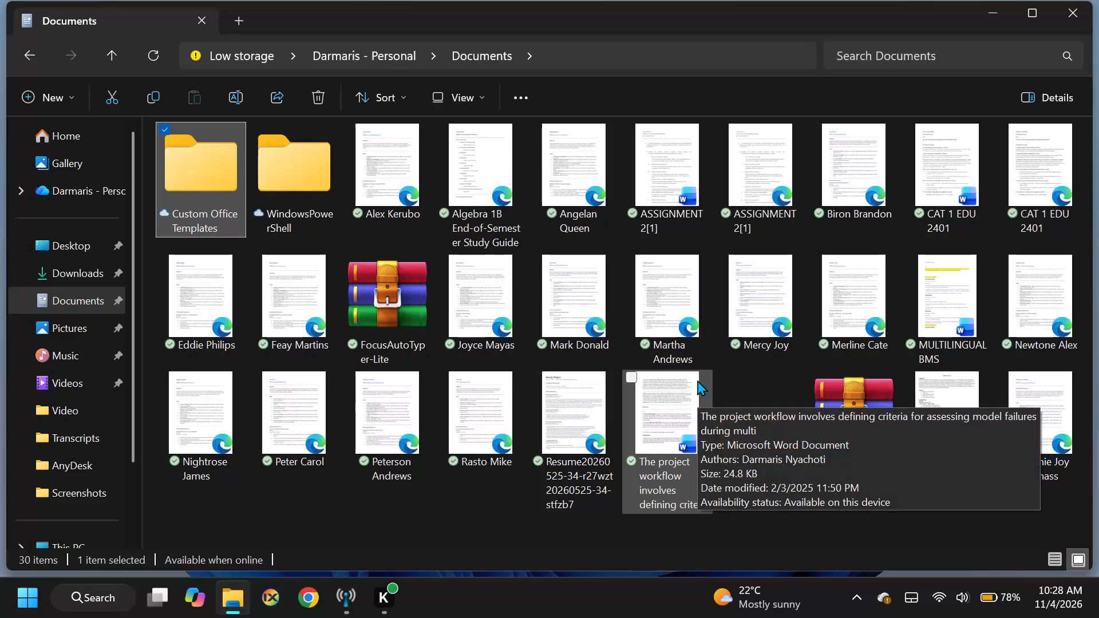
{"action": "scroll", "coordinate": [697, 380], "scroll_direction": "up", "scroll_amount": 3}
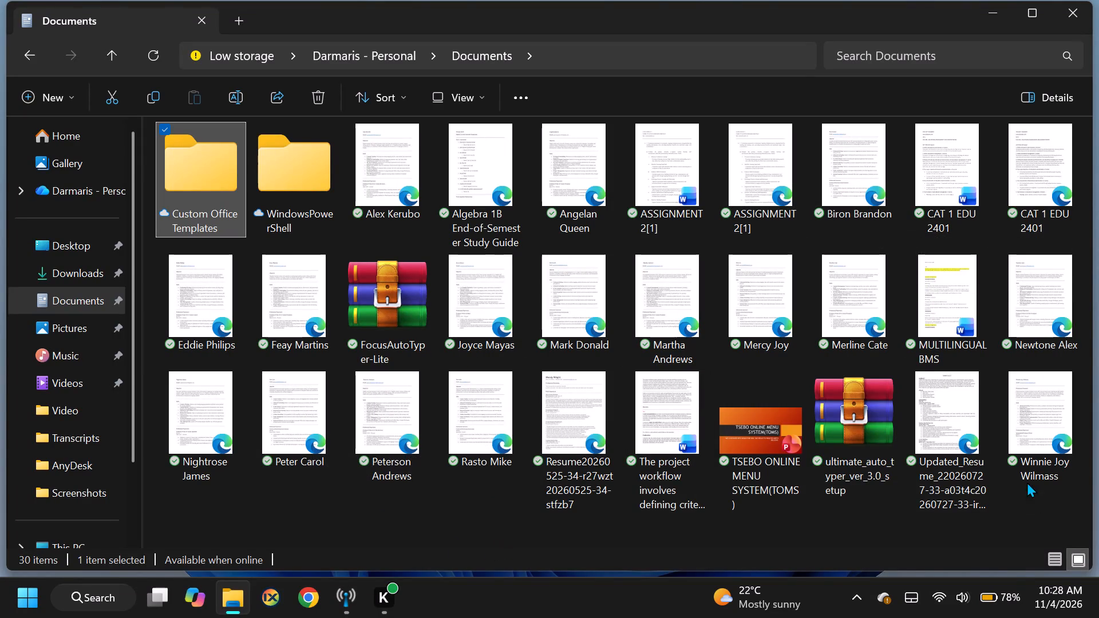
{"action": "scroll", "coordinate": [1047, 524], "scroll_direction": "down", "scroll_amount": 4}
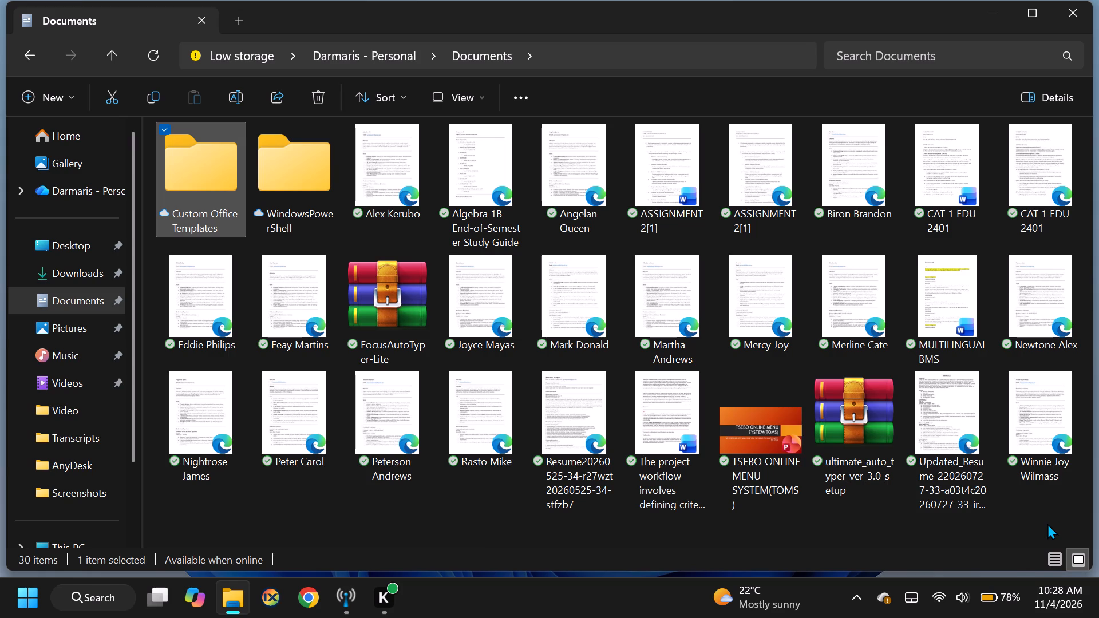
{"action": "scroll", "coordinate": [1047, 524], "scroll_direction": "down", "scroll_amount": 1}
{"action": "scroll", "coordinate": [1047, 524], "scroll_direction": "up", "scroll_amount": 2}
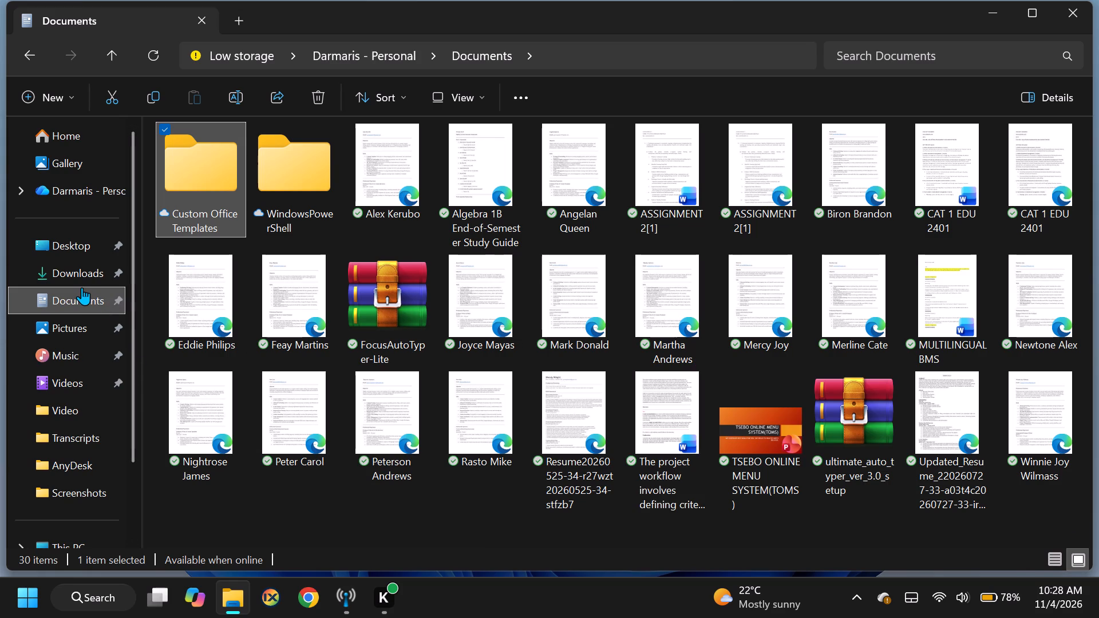
Open the Word document "Grade10_Physics_CAT_2026 3" from the Downloads folder.
{"action": "left_click", "coordinate": [72, 274]}
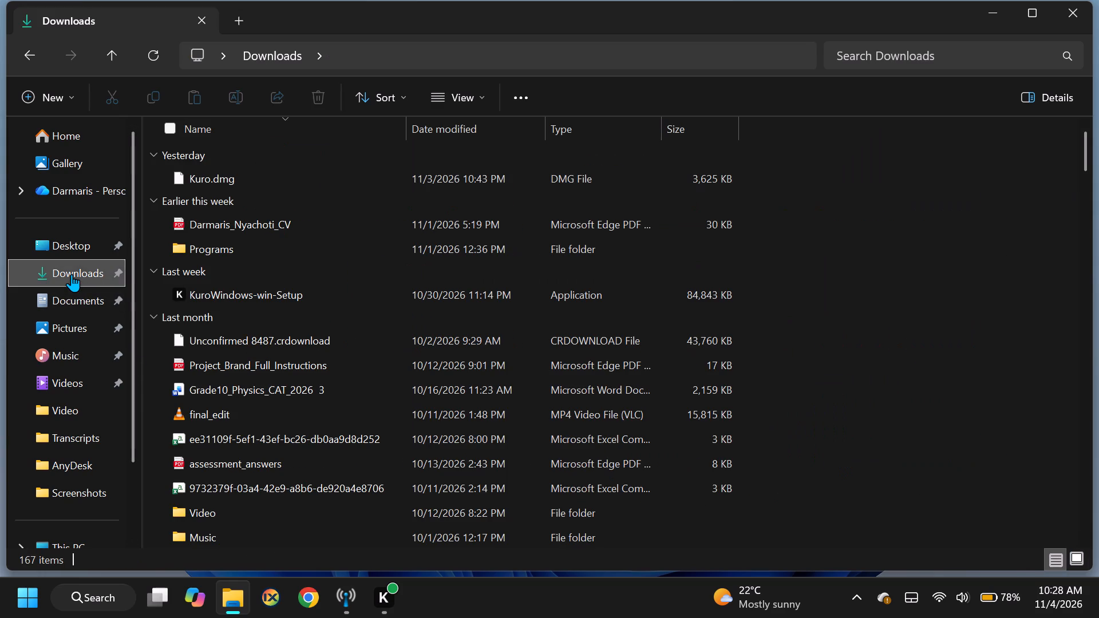
{"action": "double_click", "coordinate": [335, 389]}
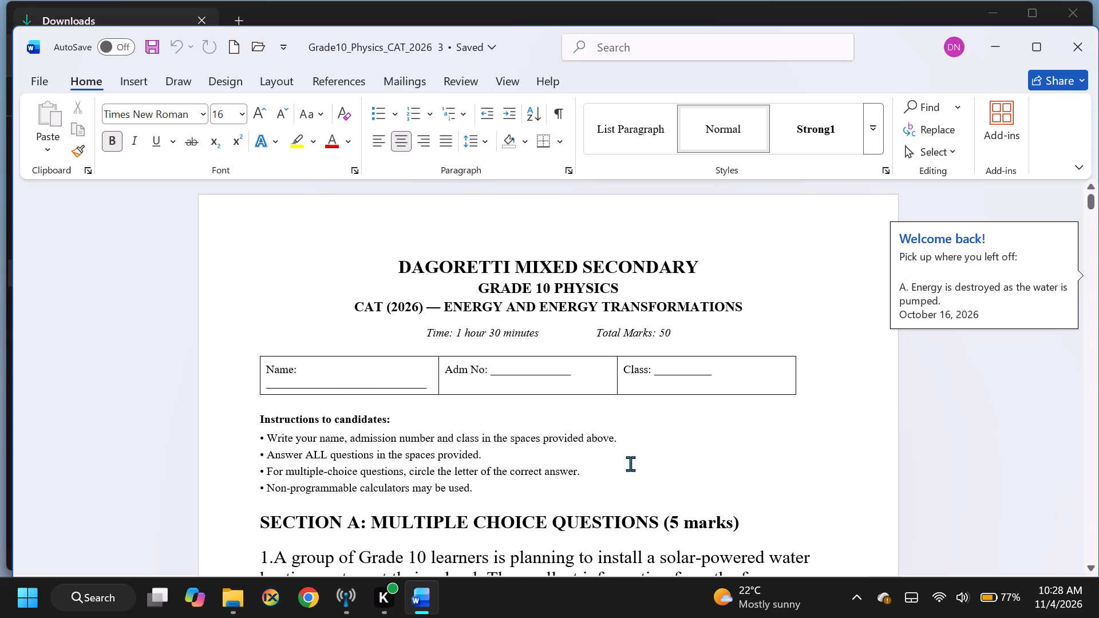
Insert "from dagoretti mixed secondary school" after "A group of Grade 10 learners" in question 1 of Section A.
{"action": "scroll", "coordinate": [630, 463], "scroll_direction": "down", "scroll_amount": 1}
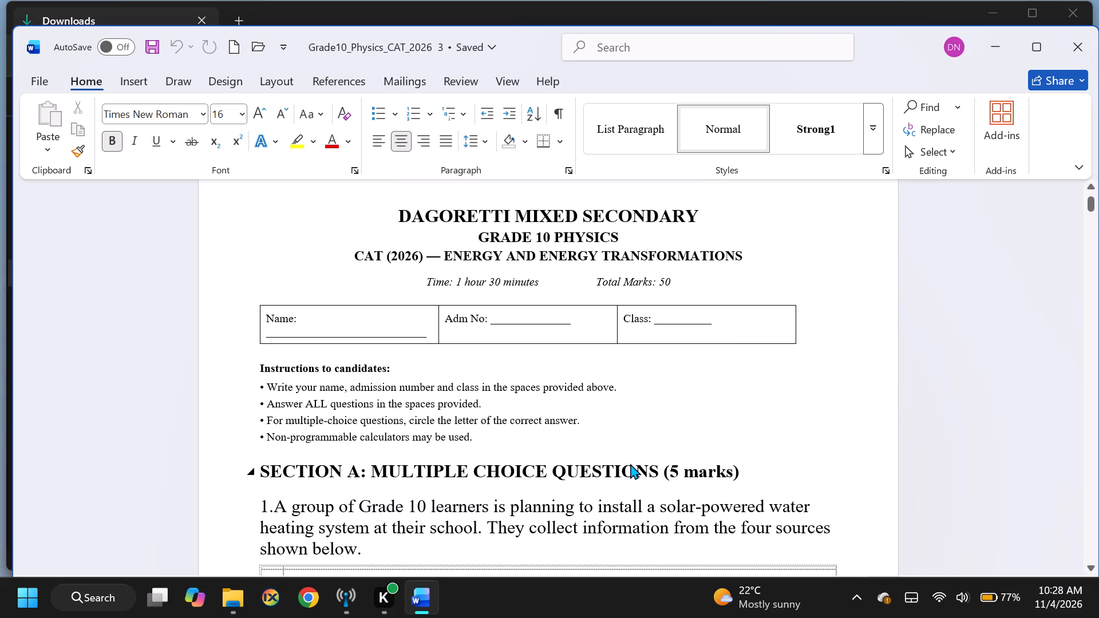
{"action": "scroll", "coordinate": [630, 463], "scroll_direction": "down", "scroll_amount": 2}
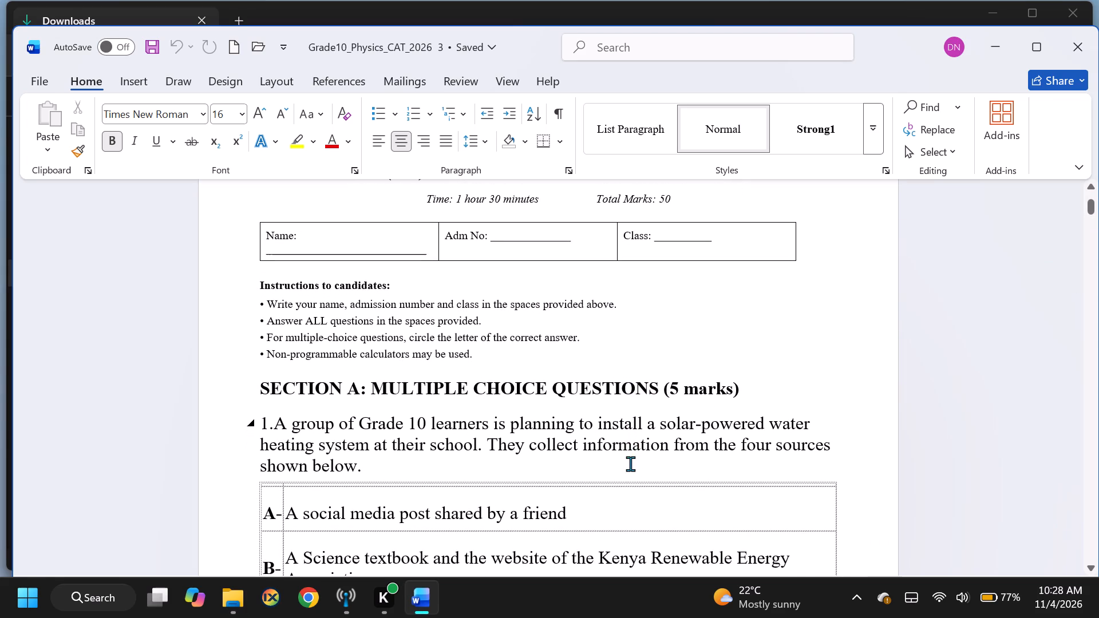
{"action": "scroll", "coordinate": [630, 463], "scroll_direction": "right", "scroll_amount": 2}
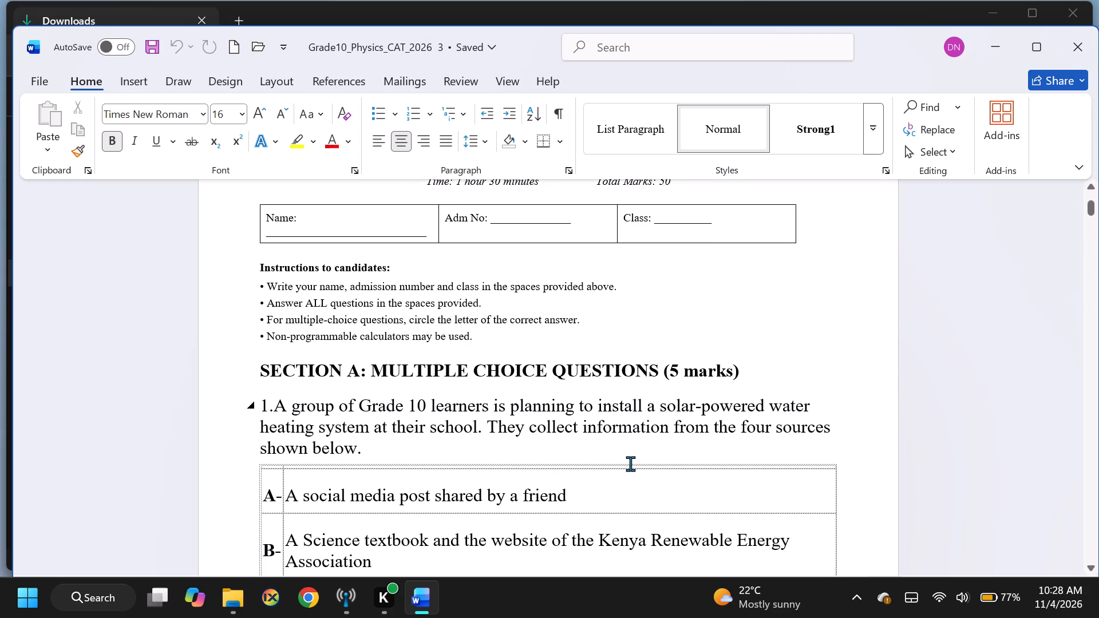
{"action": "scroll", "coordinate": [630, 463], "scroll_direction": "right", "scroll_amount": 1}
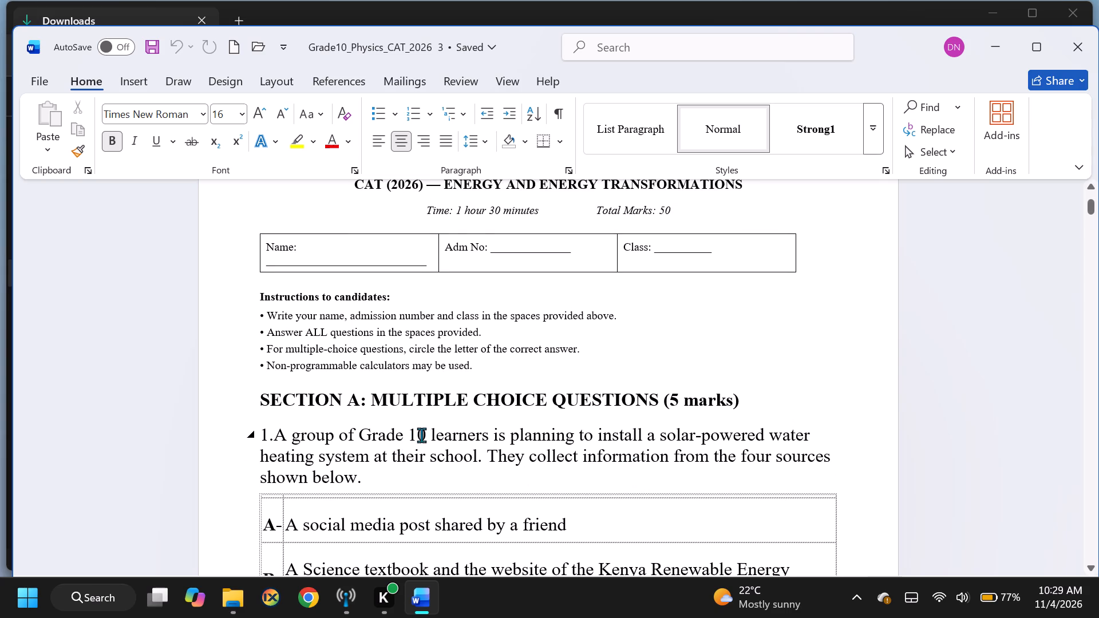
{"action": "left_click", "coordinate": [493, 439]}
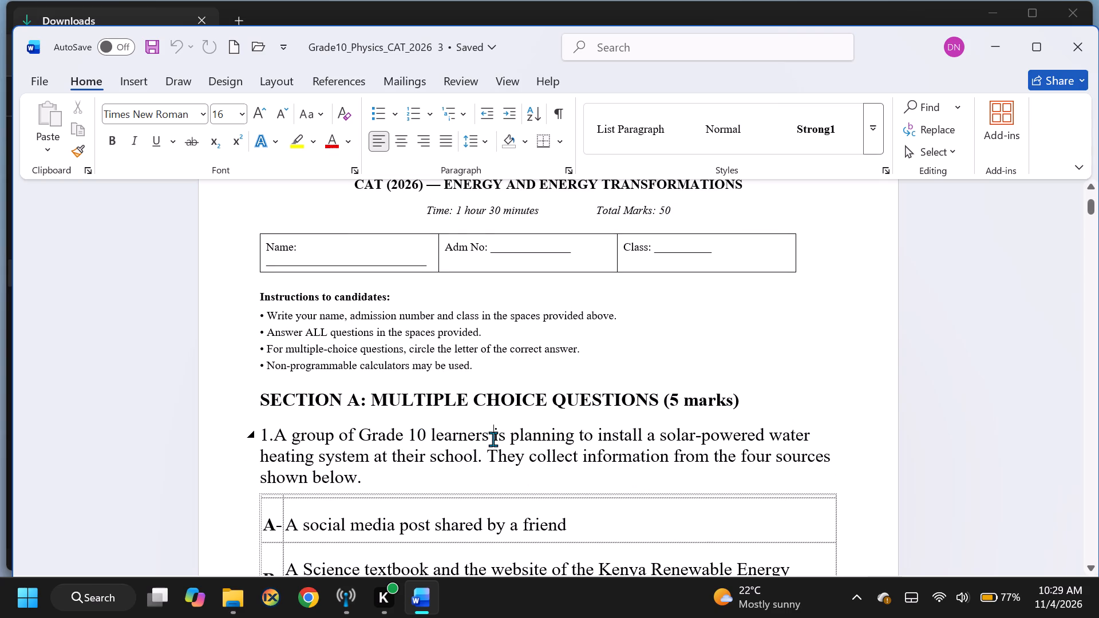
{"action": "key", "text": "space"}
{"action": "key", "text": "space"}
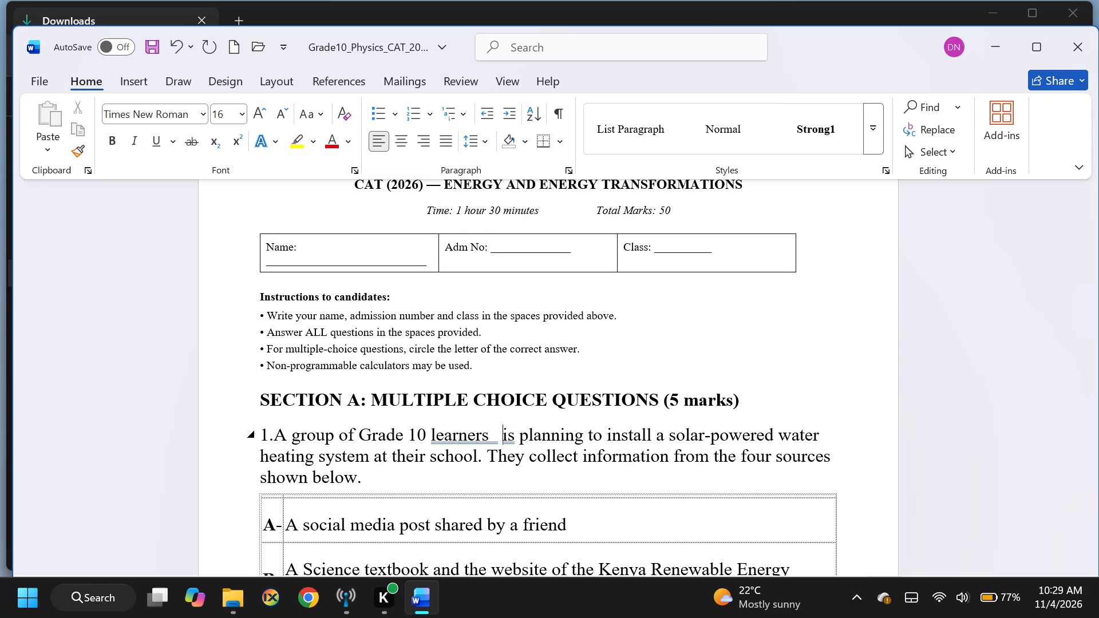
{"action": "type", "text": "from"}
{"action": "key", "text": "space"}
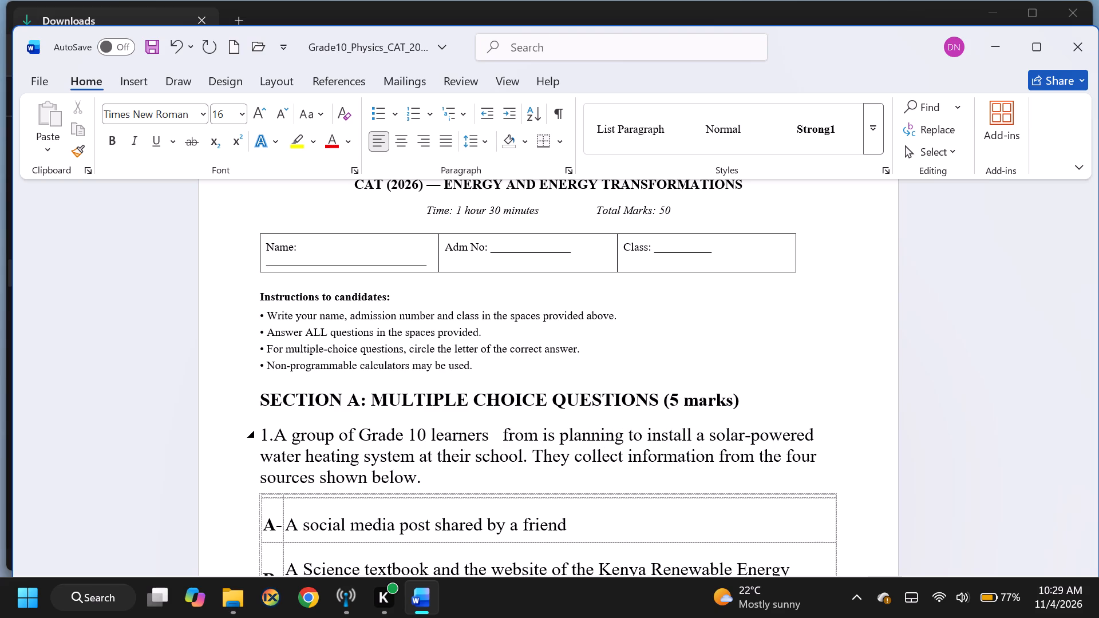
{"action": "type", "text": "dag"}
{"action": "key", "text": "o"}
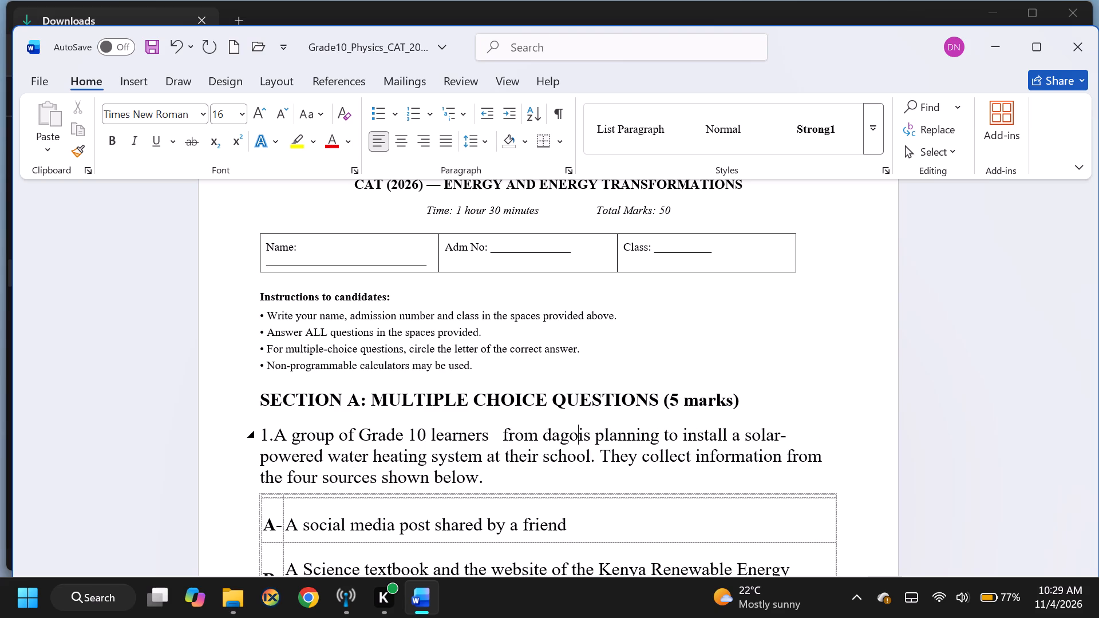
{"action": "type", "text": "rett"}
{"action": "type", "text": "i"}
{"action": "key", "text": "space"}
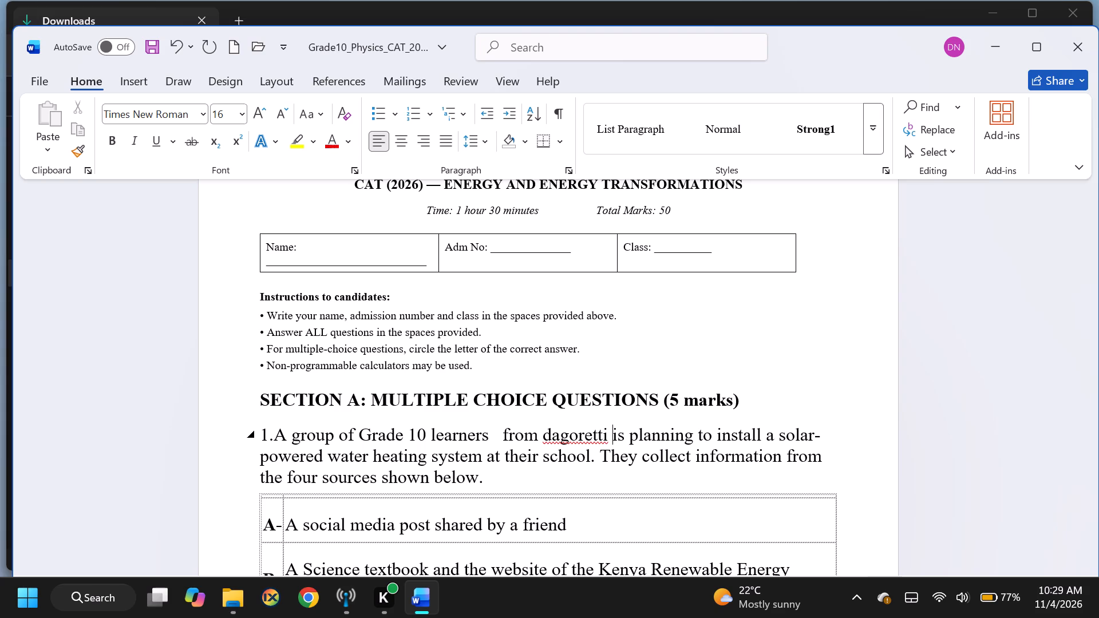
{"action": "type", "text": "mi"}
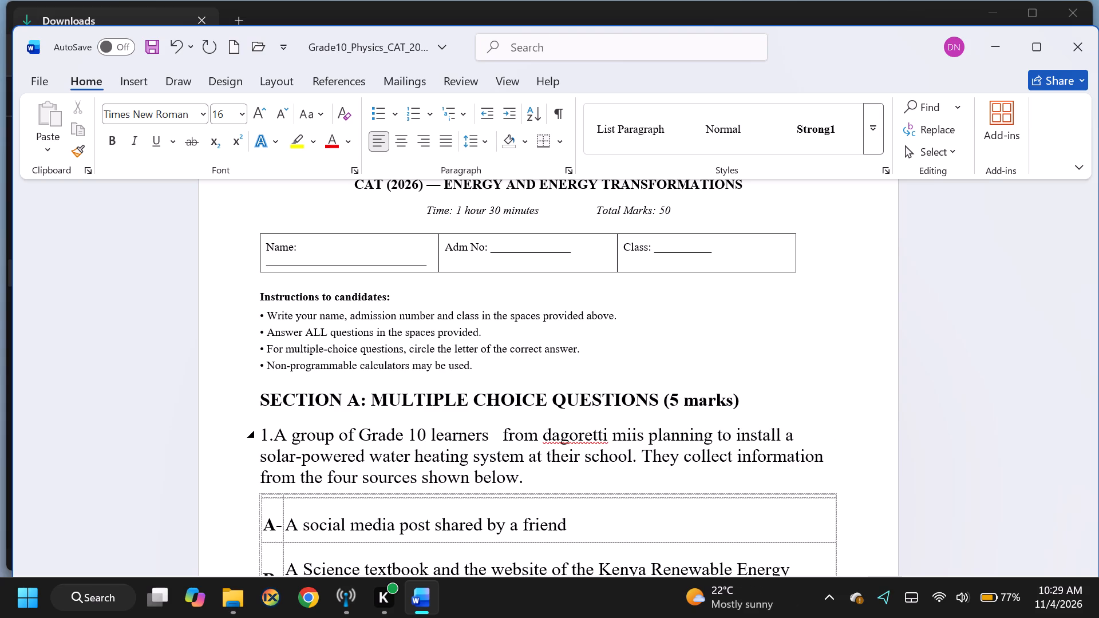
{"action": "type", "text": "xed"}
{"action": "key", "text": "space"}
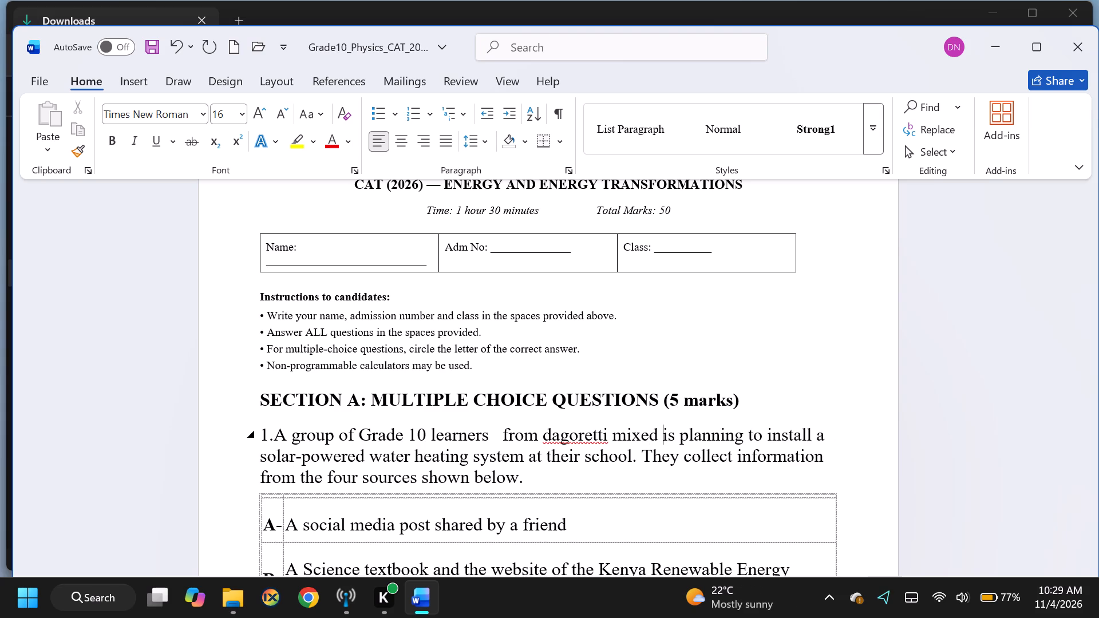
{"action": "type", "text": "secondary"}
{"action": "key", "text": "space"}
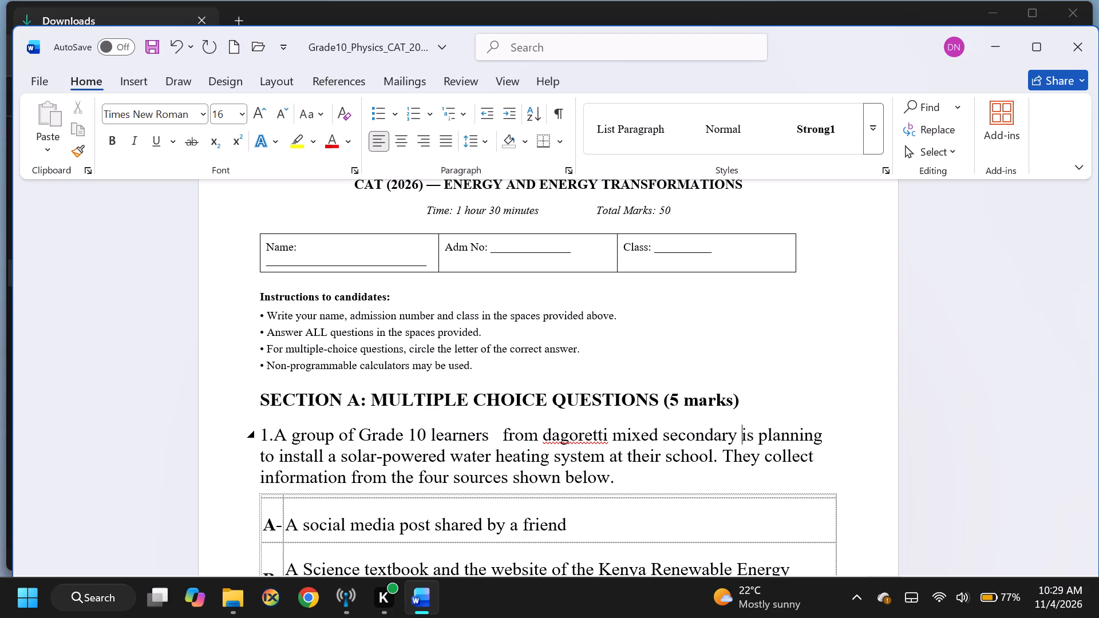
{"action": "type", "text": "school"}
{"action": "key", "text": "space"}
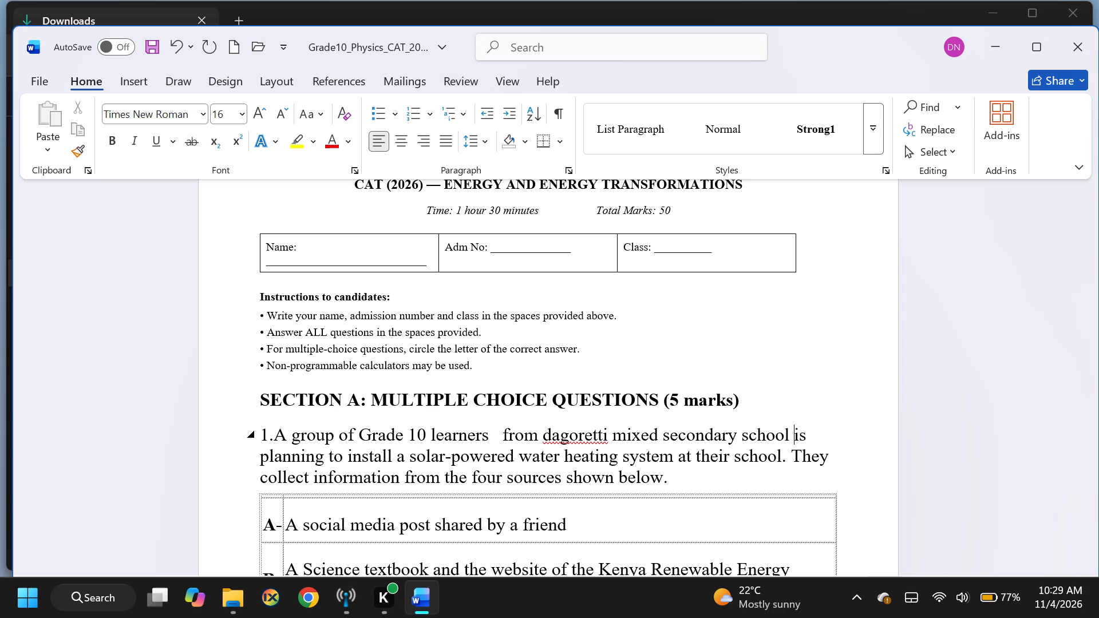
Highlight the answer option "D. Source D" of question 1 in yellow.
{"action": "scroll", "coordinate": [512, 524], "scroll_direction": "down", "scroll_amount": 1}
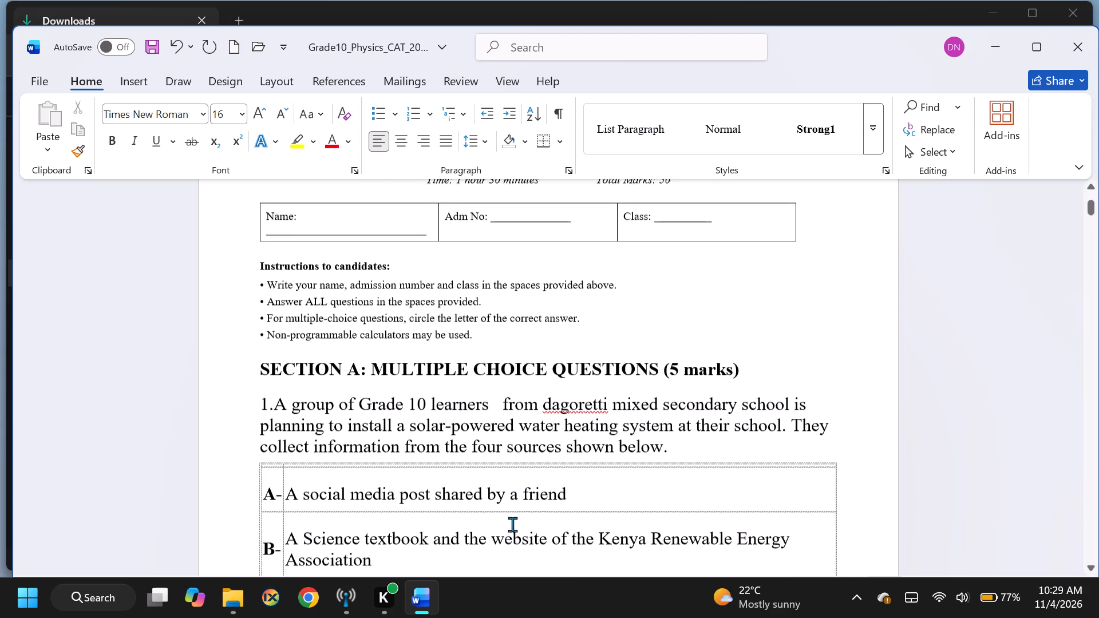
{"action": "scroll", "coordinate": [512, 524], "scroll_direction": "down", "scroll_amount": 2}
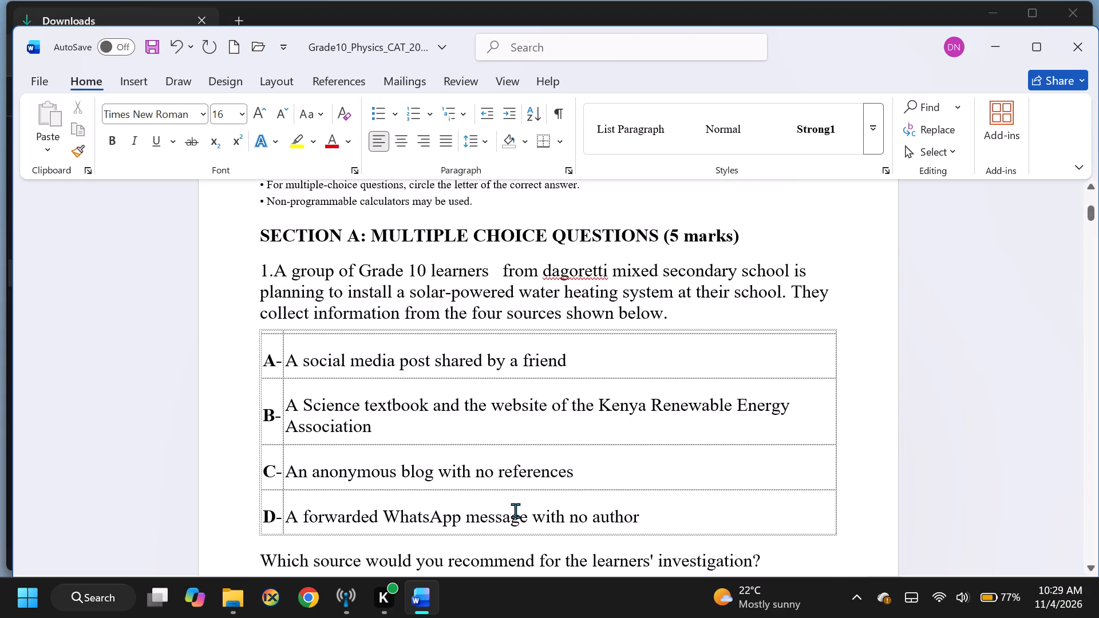
{"action": "scroll", "coordinate": [515, 510], "scroll_direction": "down", "scroll_amount": 1}
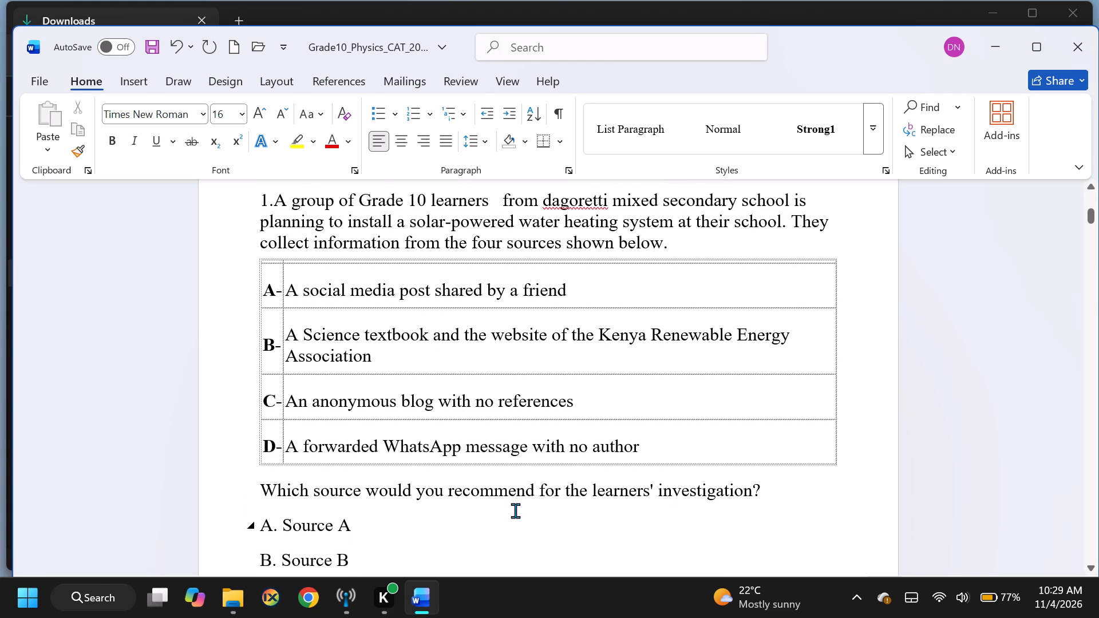
{"action": "scroll", "coordinate": [515, 510], "scroll_direction": "down", "scroll_amount": 3}
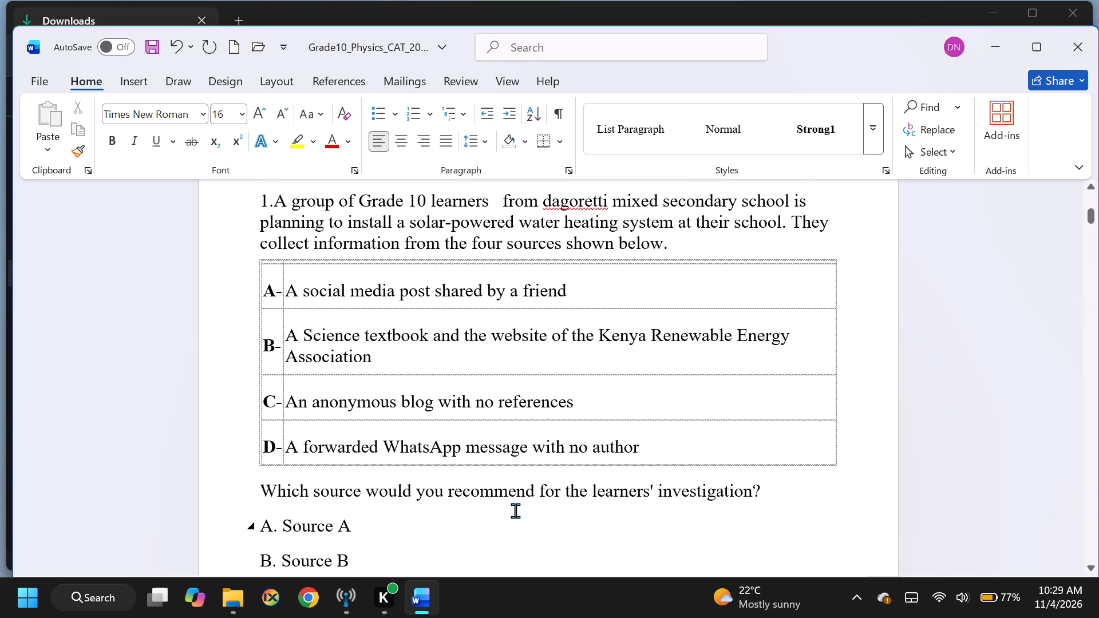
{"action": "scroll", "coordinate": [515, 510], "scroll_direction": "down", "scroll_amount": 2}
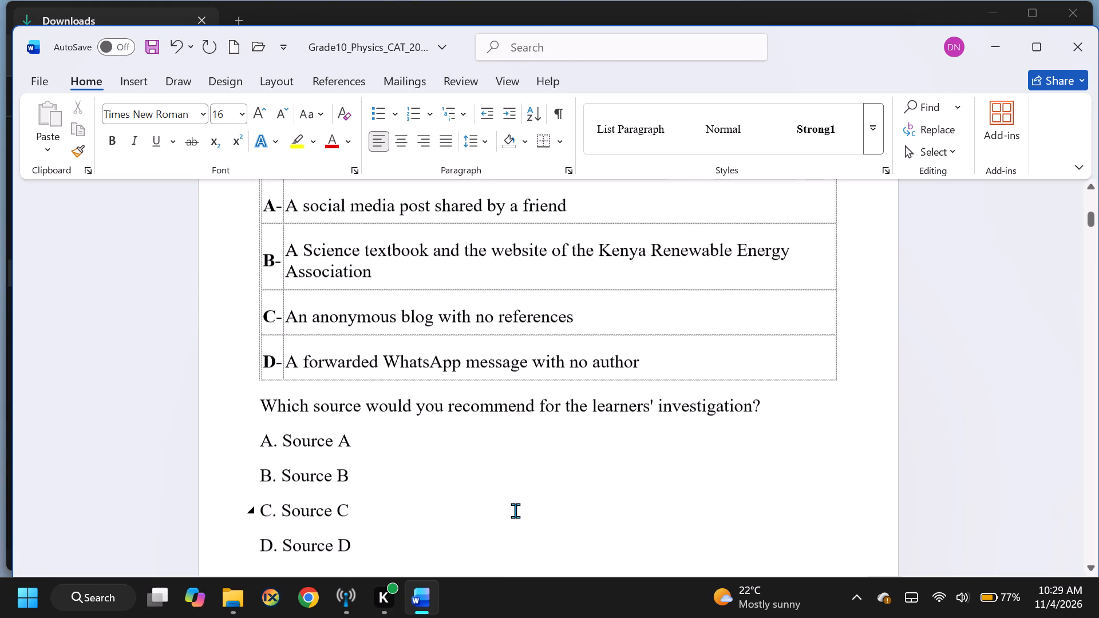
{"action": "scroll", "coordinate": [515, 510], "scroll_direction": "down", "scroll_amount": 2}
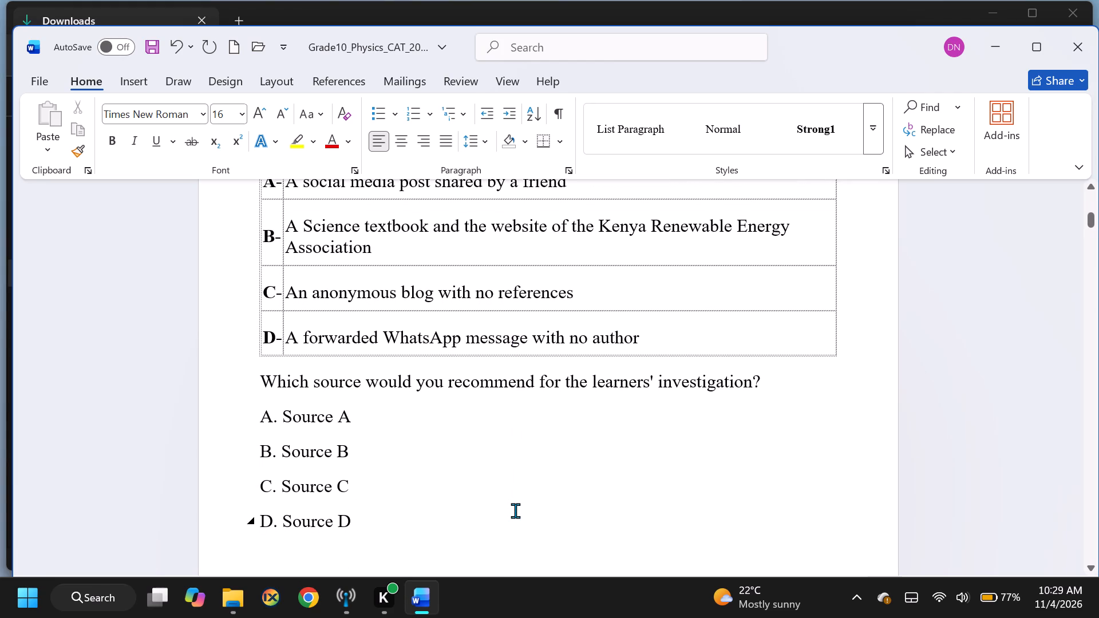
{"action": "scroll", "coordinate": [515, 510], "scroll_direction": "down", "scroll_amount": 3}
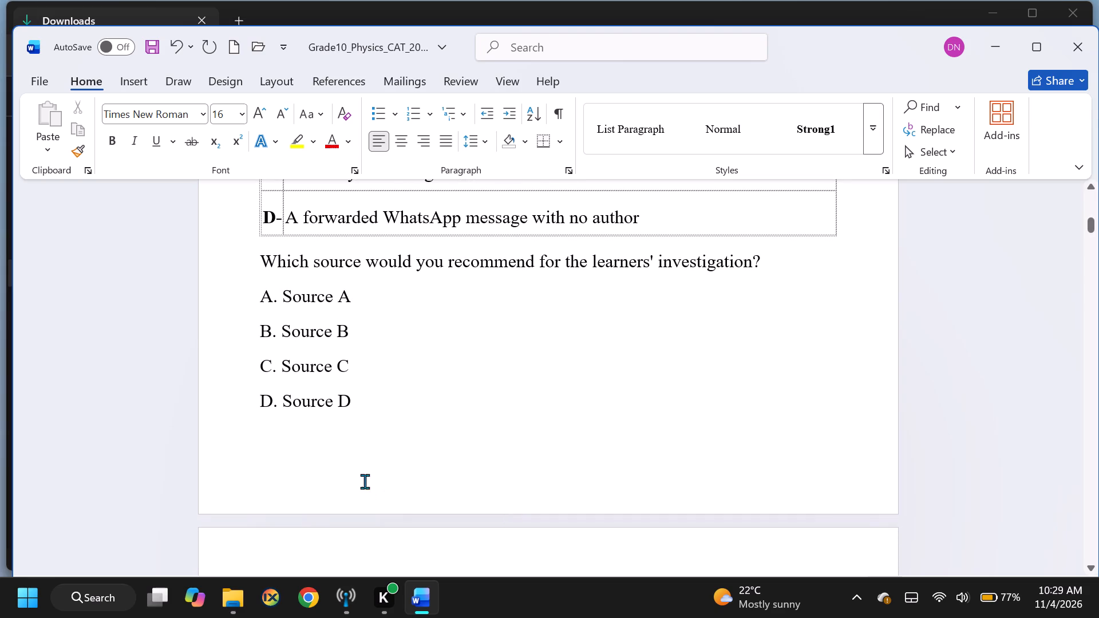
{"action": "left_click", "coordinate": [320, 403]}
{"action": "triple_click", "coordinate": [320, 403]}
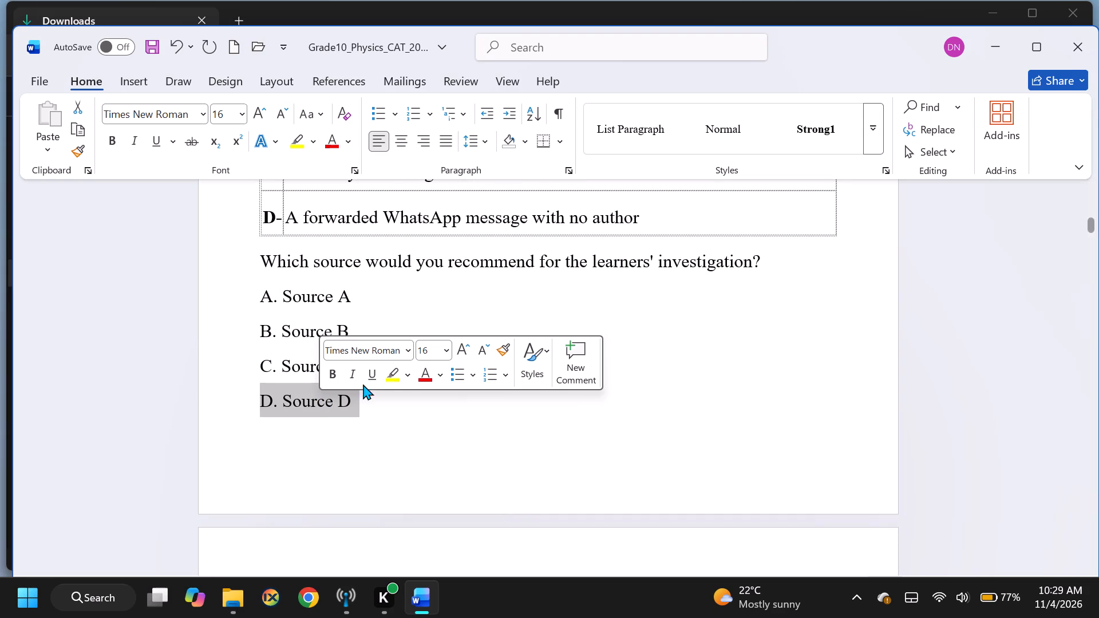
{"action": "left_click", "coordinate": [398, 369]}
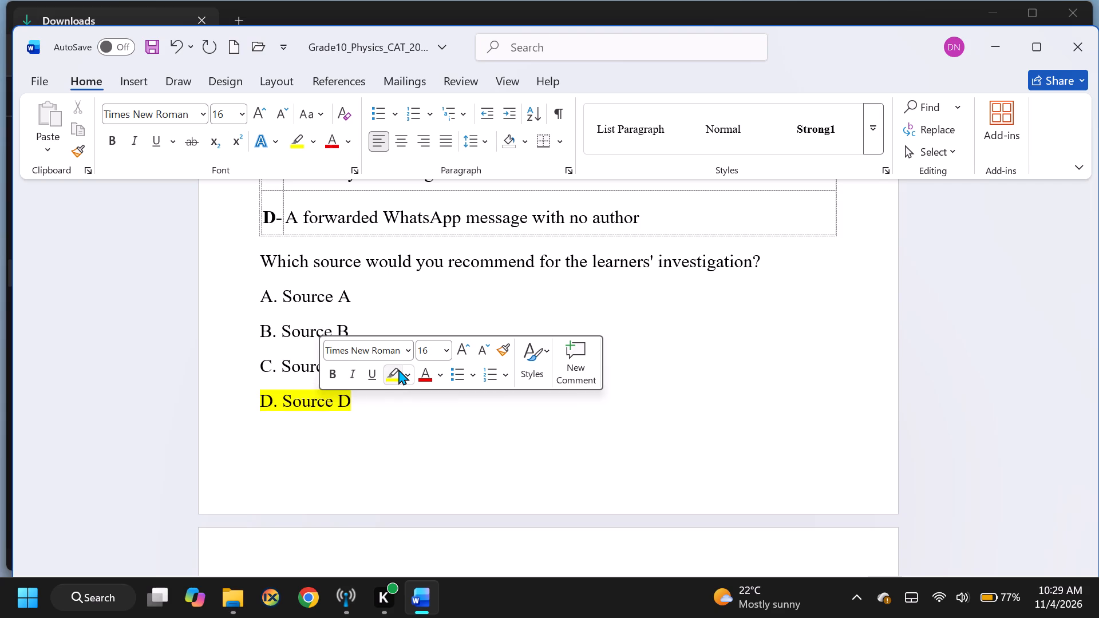
{"action": "left_click", "coordinate": [546, 477]}
Insert "in kutus town" after "hydroelectric power station" in the opening sentence of question 2.
{"action": "scroll", "coordinate": [546, 477], "scroll_direction": "down", "scroll_amount": 2}
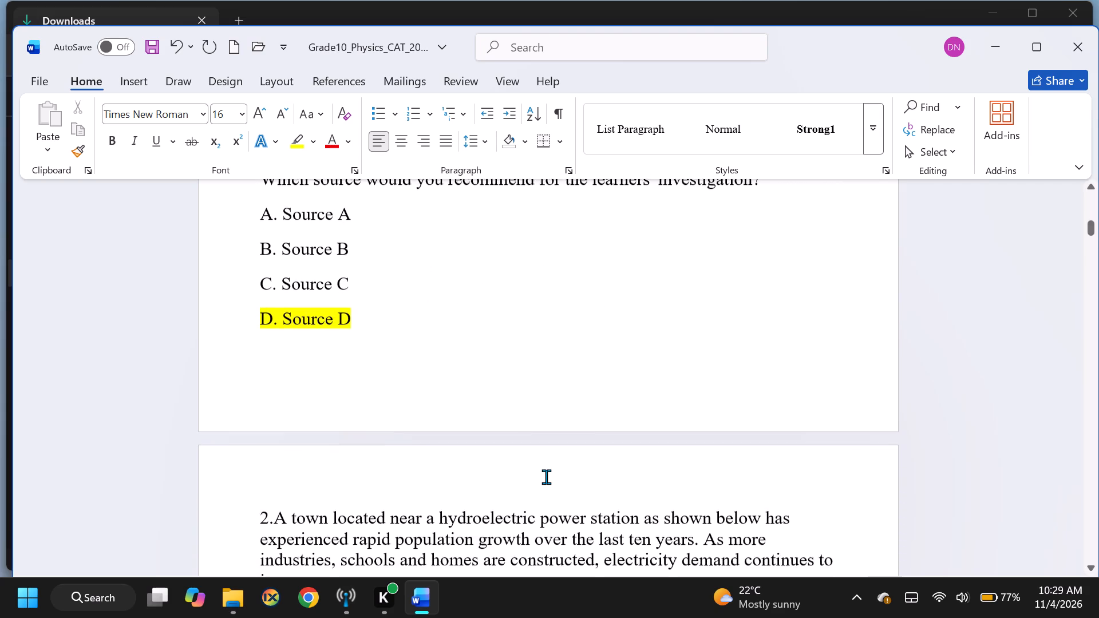
{"action": "scroll", "coordinate": [546, 477], "scroll_direction": "down", "scroll_amount": 3}
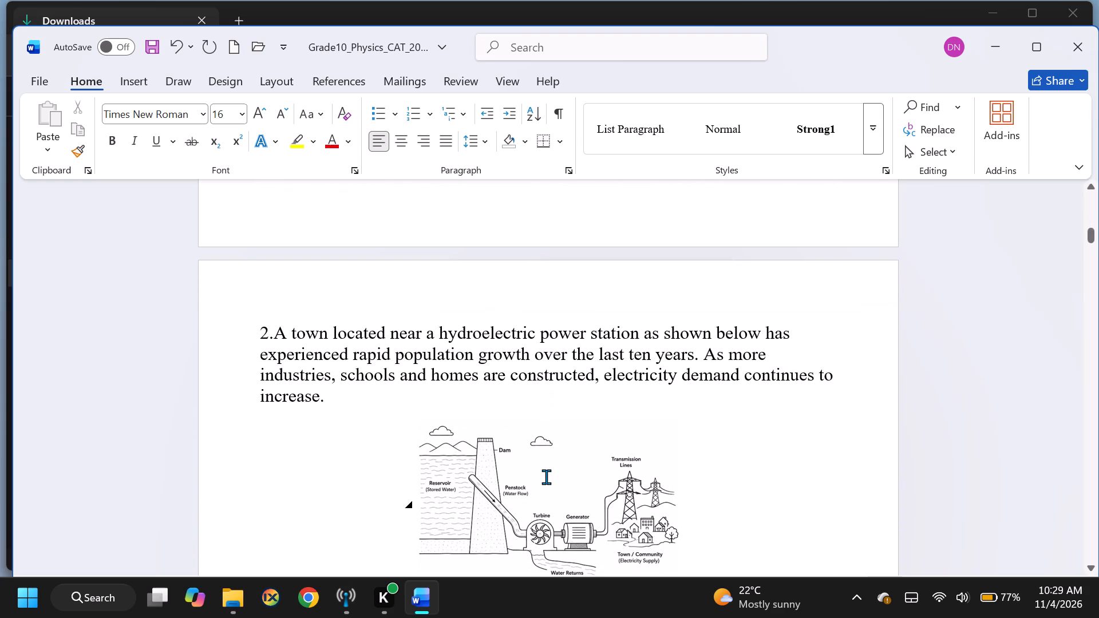
{"action": "scroll", "coordinate": [546, 477], "scroll_direction": "down", "scroll_amount": 2}
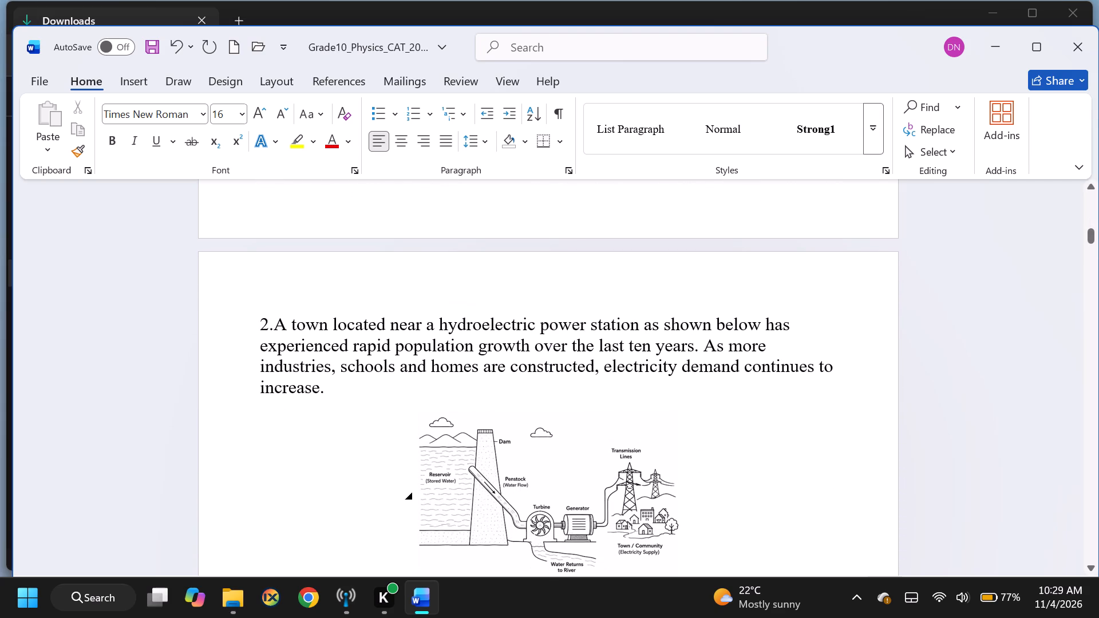
{"action": "left_click", "coordinate": [645, 324]}
{"action": "key", "text": "space"}
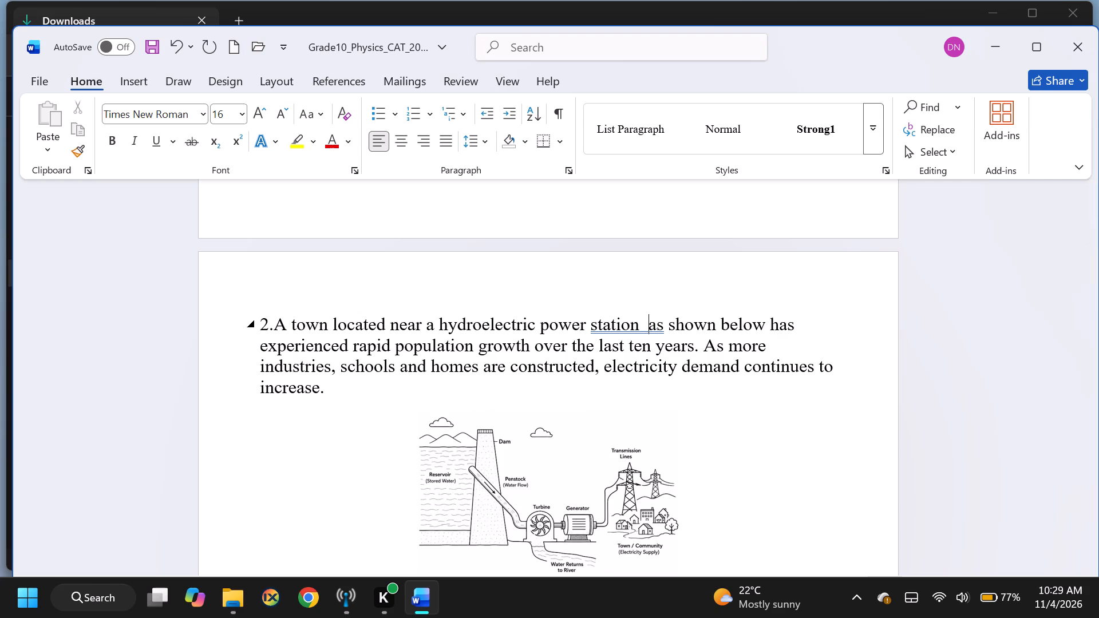
{"action": "type", "text": "in"}
{"action": "key", "text": "space"}
{"action": "type", "text": "kutus"}
{"action": "key", "text": "space"}
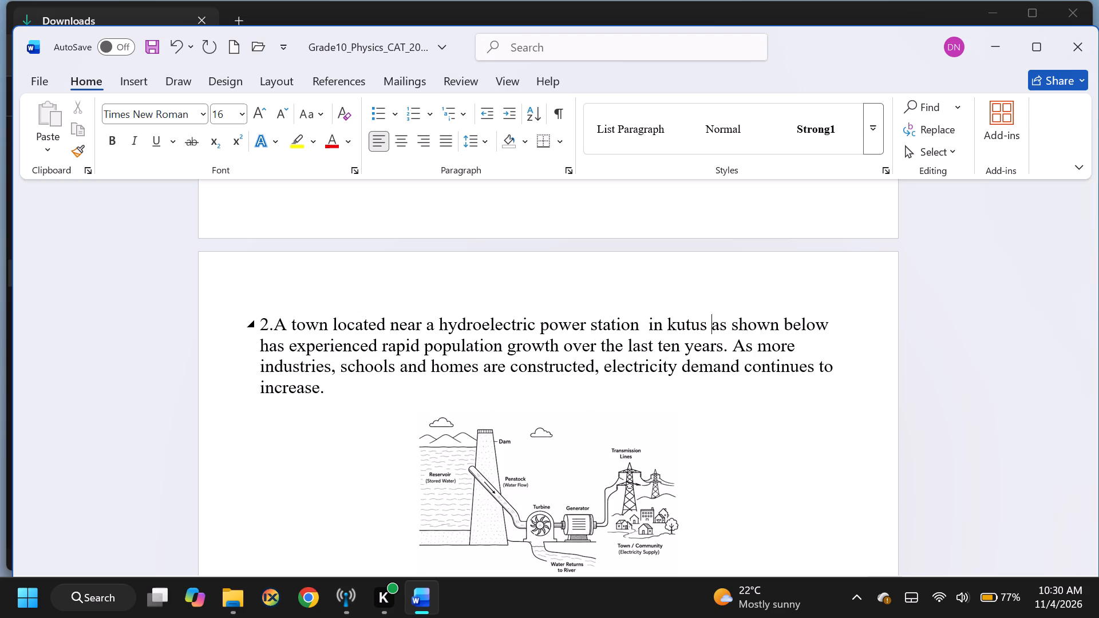
{"action": "type", "text": "tow"}
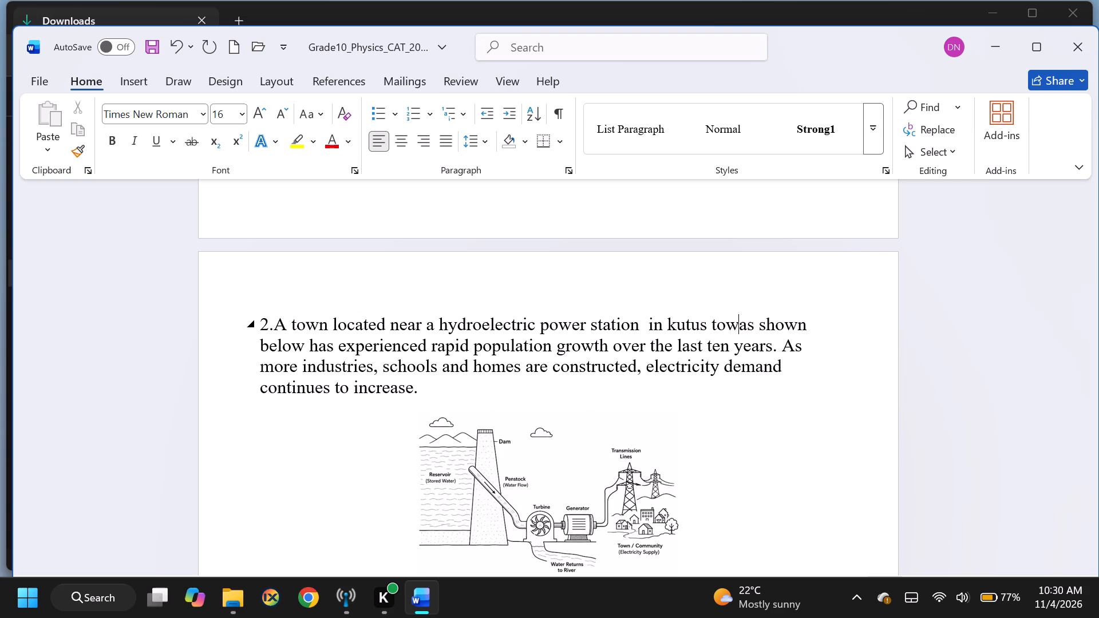
{"action": "key", "text": "n"}
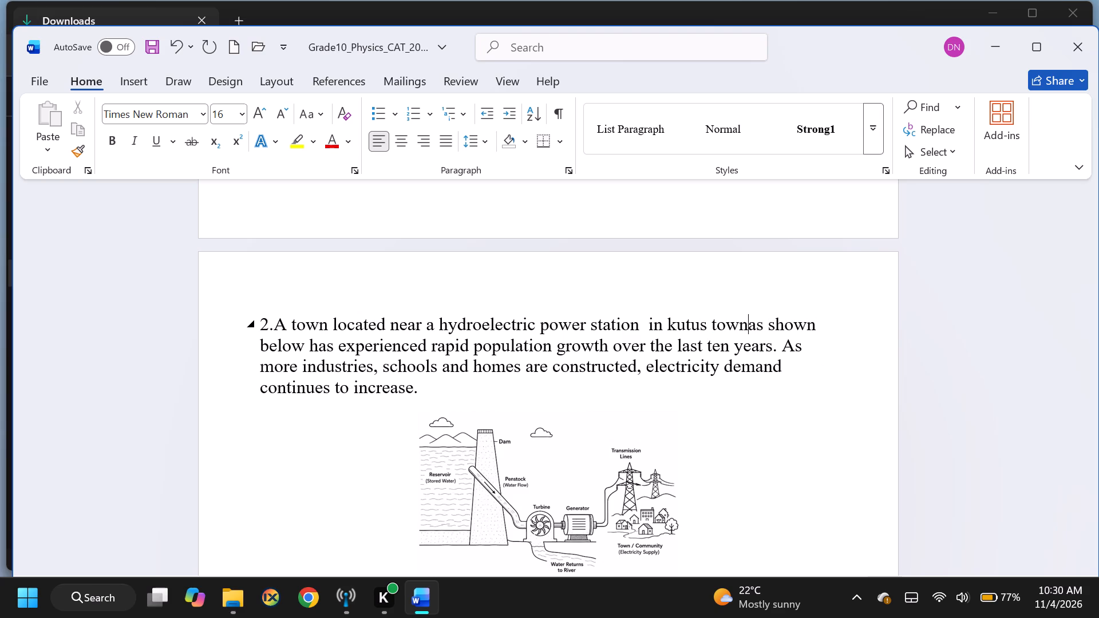
{"action": "key", "text": "space"}
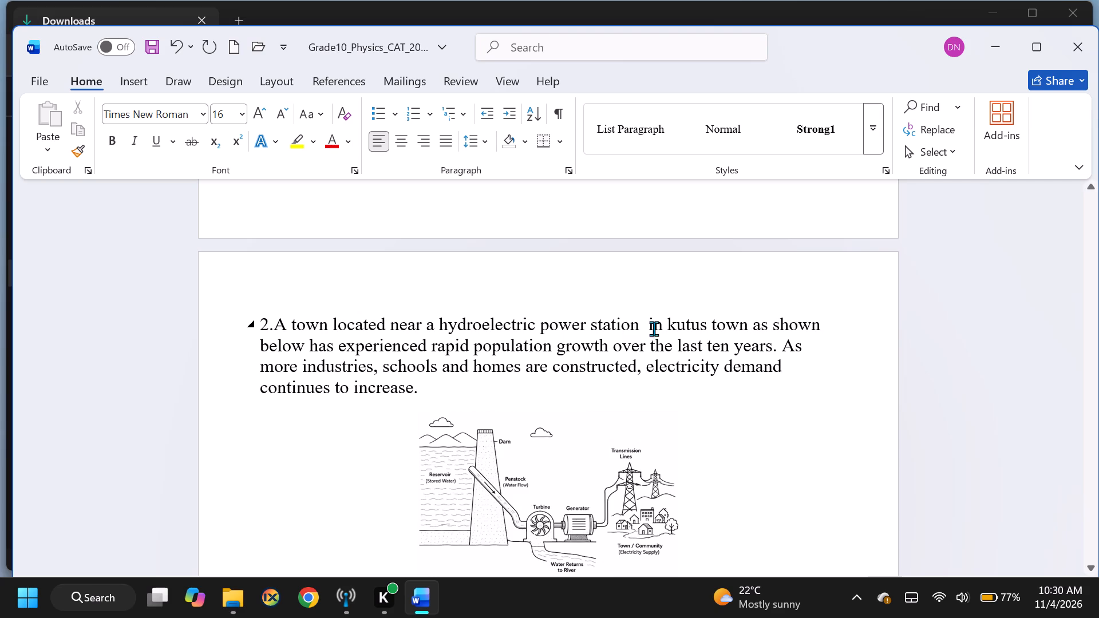
Highlight question 2's answer option "B. More water changes into electrical energy to meet the increased demand." in yellow.
{"action": "scroll", "coordinate": [729, 451], "scroll_direction": "down", "scroll_amount": 1}
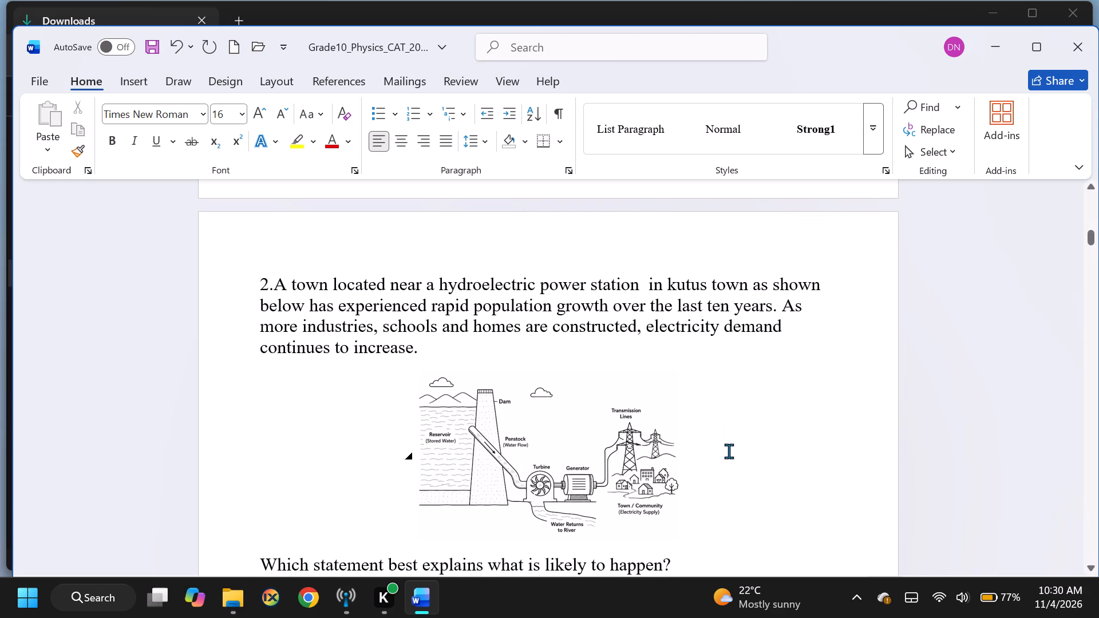
{"action": "scroll", "coordinate": [729, 451], "scroll_direction": "down", "scroll_amount": 2}
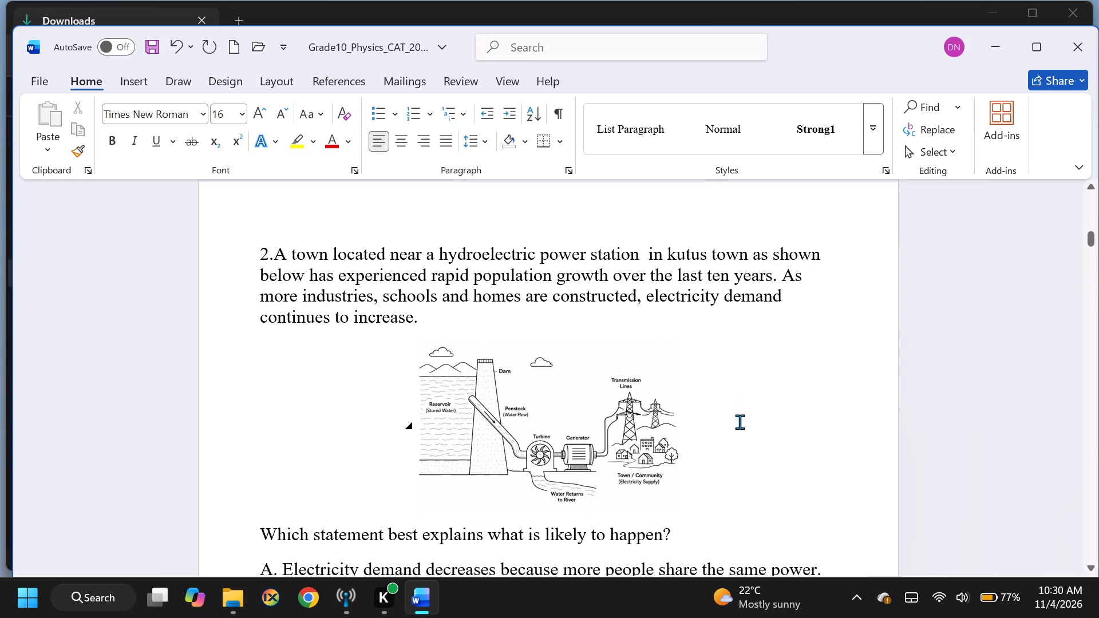
{"action": "scroll", "coordinate": [740, 422], "scroll_direction": "down", "scroll_amount": 2}
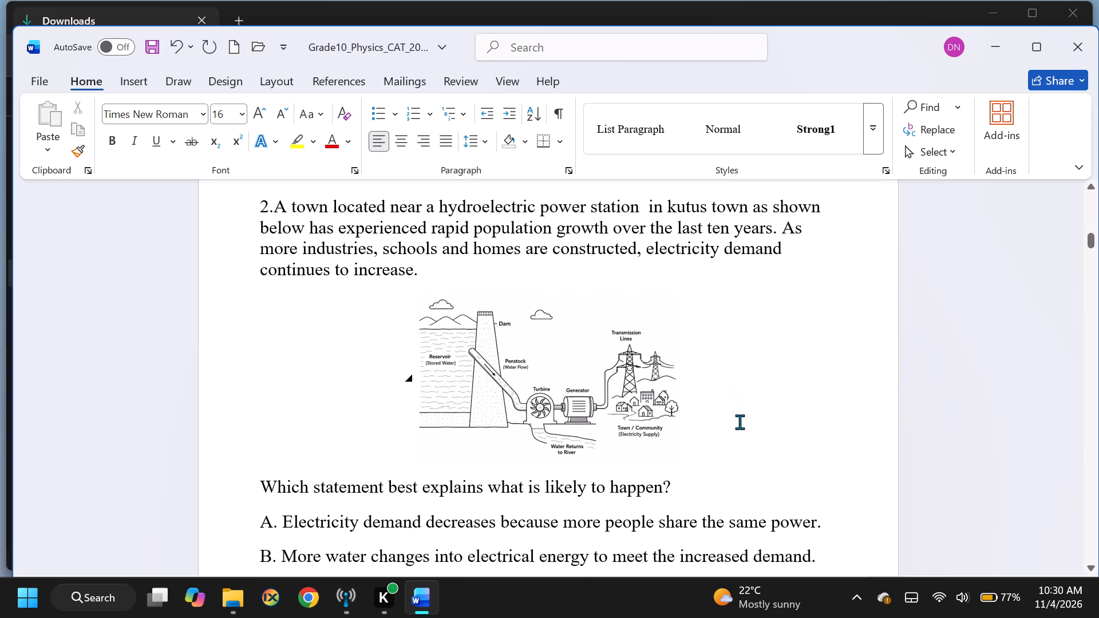
{"action": "scroll", "coordinate": [740, 422], "scroll_direction": "down", "scroll_amount": 1}
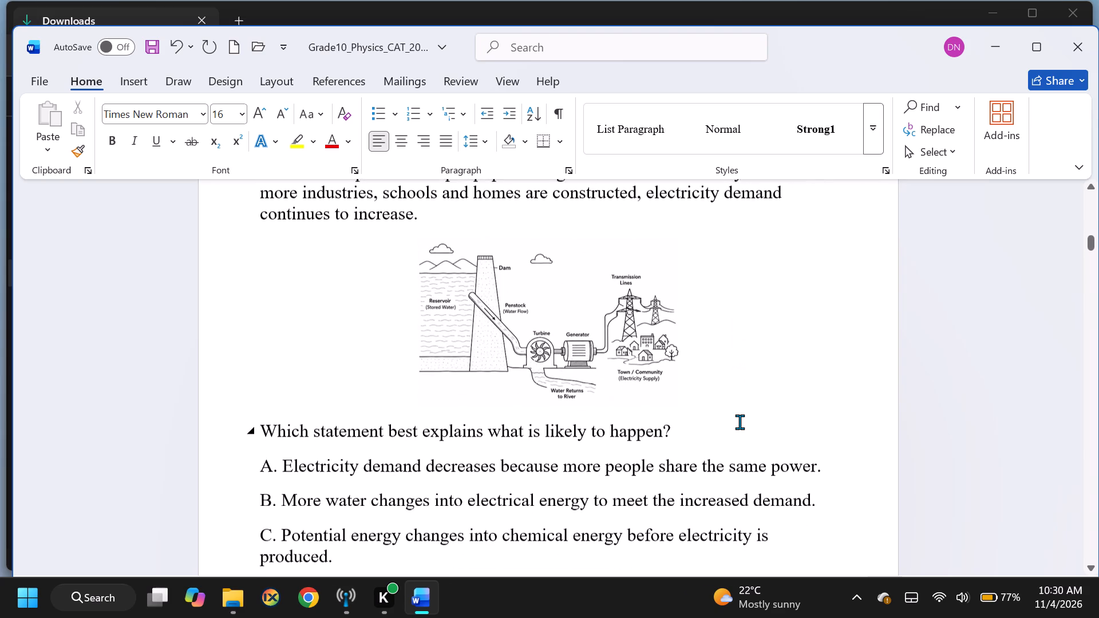
{"action": "scroll", "coordinate": [740, 422], "scroll_direction": "down", "scroll_amount": 1}
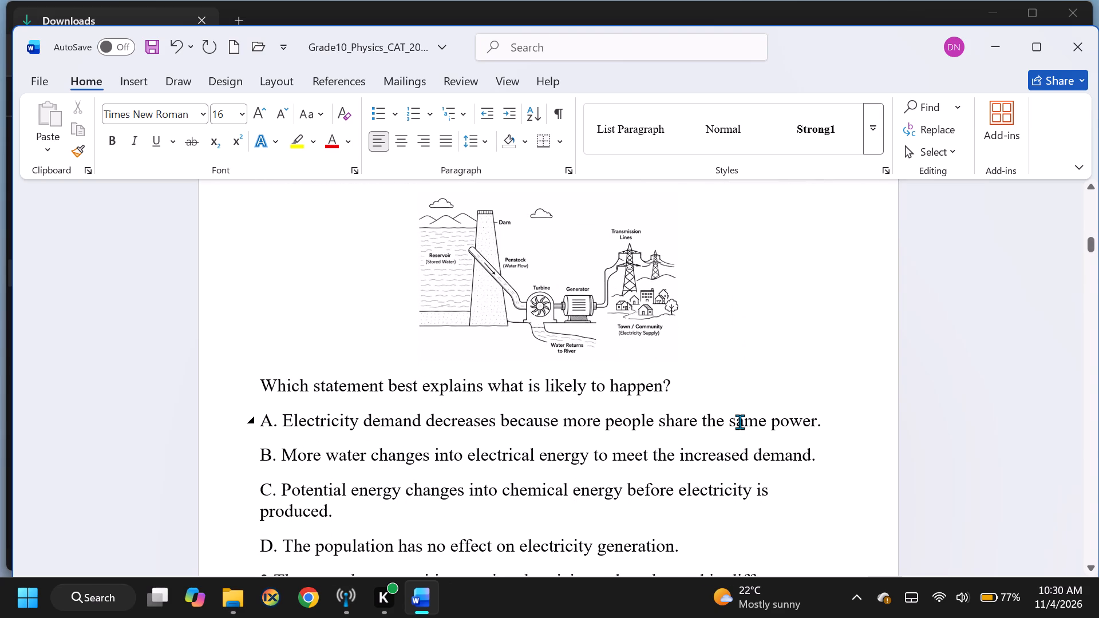
{"action": "scroll", "coordinate": [740, 422], "scroll_direction": "down", "scroll_amount": 2}
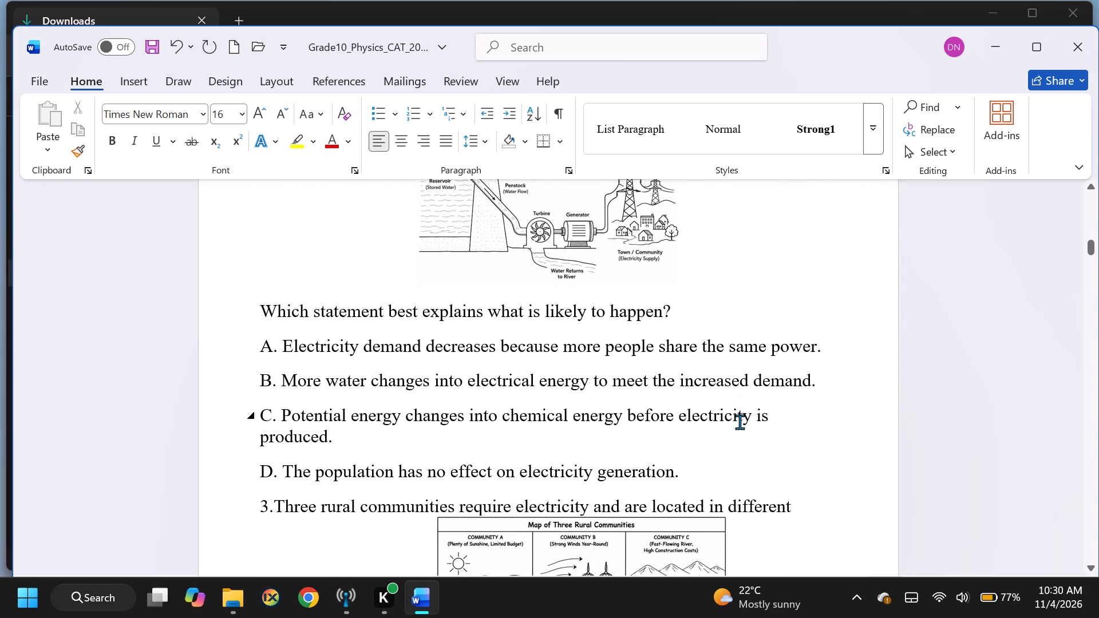
{"action": "scroll", "coordinate": [740, 422], "scroll_direction": "down", "scroll_amount": 3}
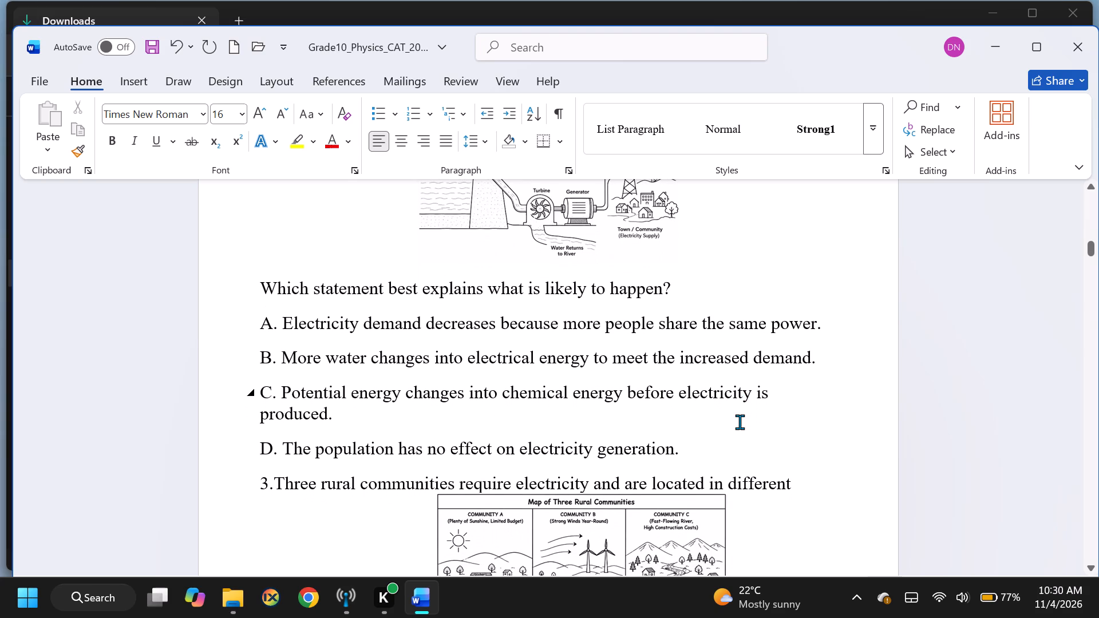
{"action": "scroll", "coordinate": [740, 422], "scroll_direction": "down", "scroll_amount": 1}
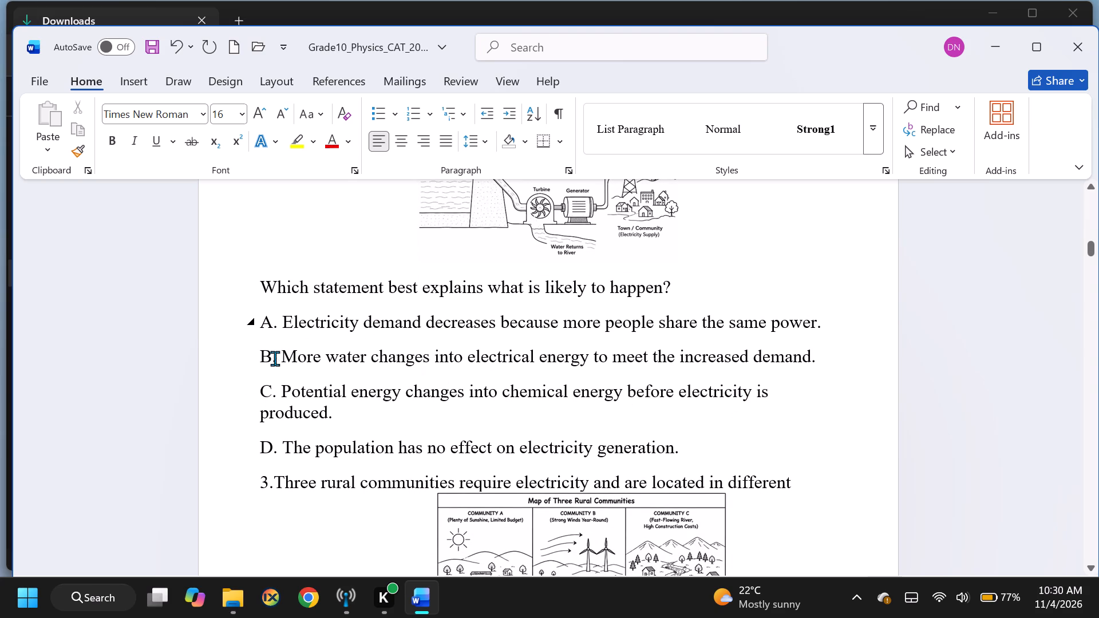
{"action": "triple_click", "coordinate": [267, 359]}
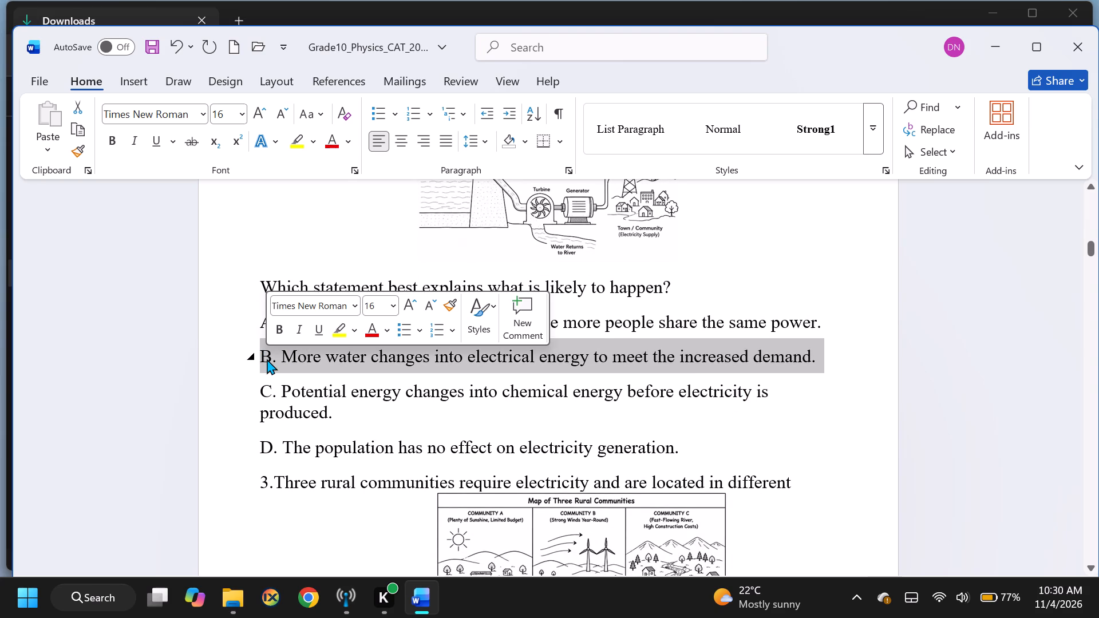
{"action": "left_click", "coordinate": [342, 331]}
{"action": "scroll", "coordinate": [420, 497], "scroll_direction": "up", "scroll_amount": 1}
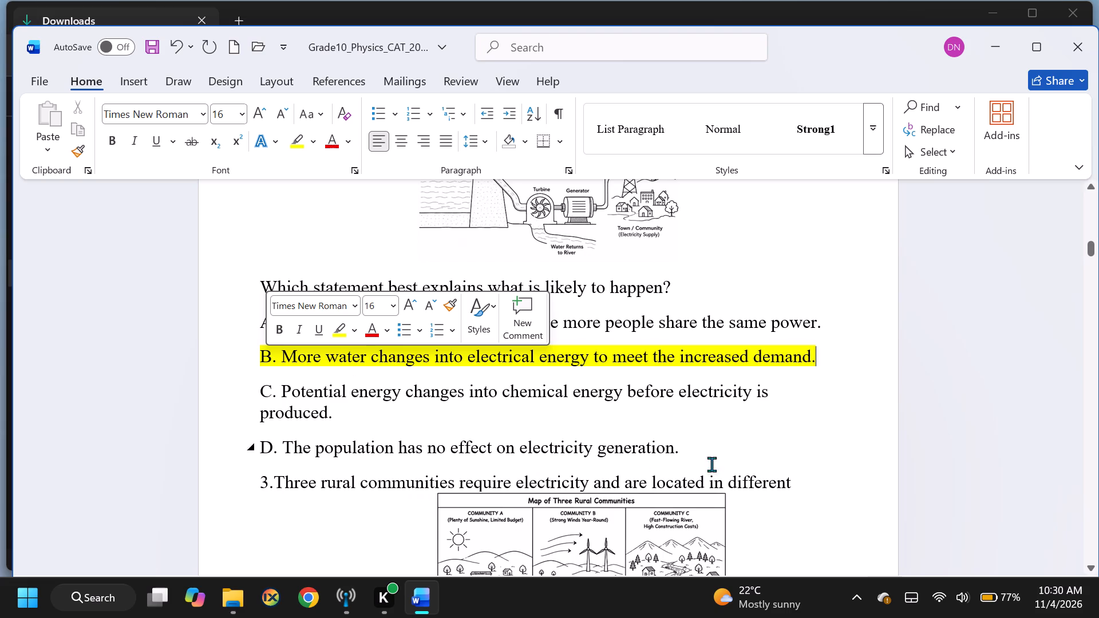
{"action": "left_click", "coordinate": [782, 474]}
Insert "across kutus town" after "located in different regions" in question 3.
{"action": "scroll", "coordinate": [782, 474], "scroll_direction": "down", "scroll_amount": 1}
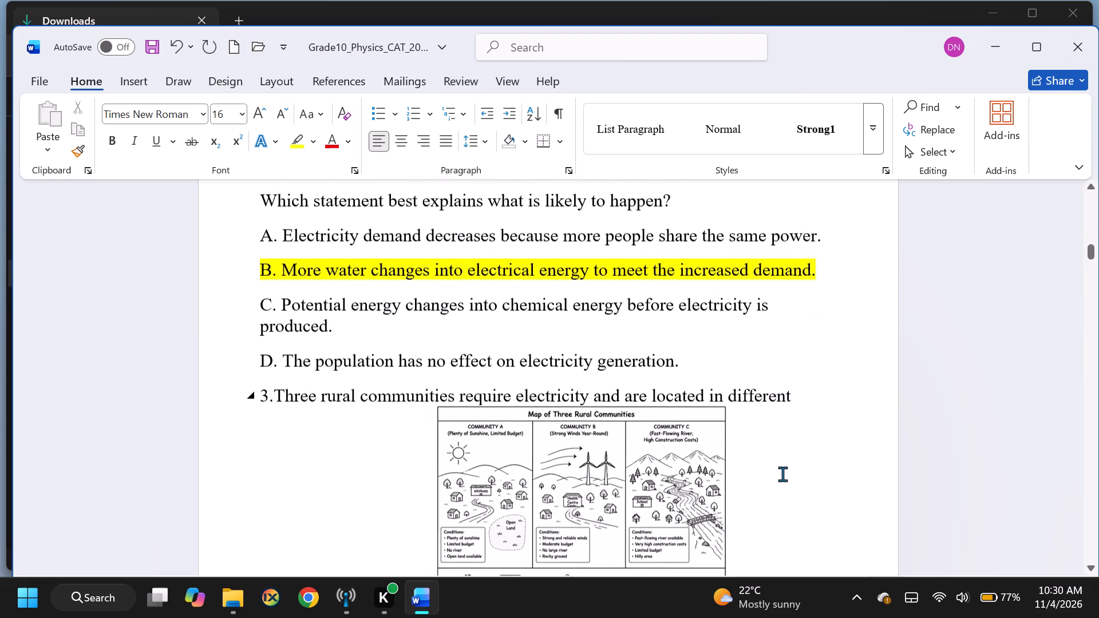
{"action": "scroll", "coordinate": [782, 474], "scroll_direction": "down", "scroll_amount": 3}
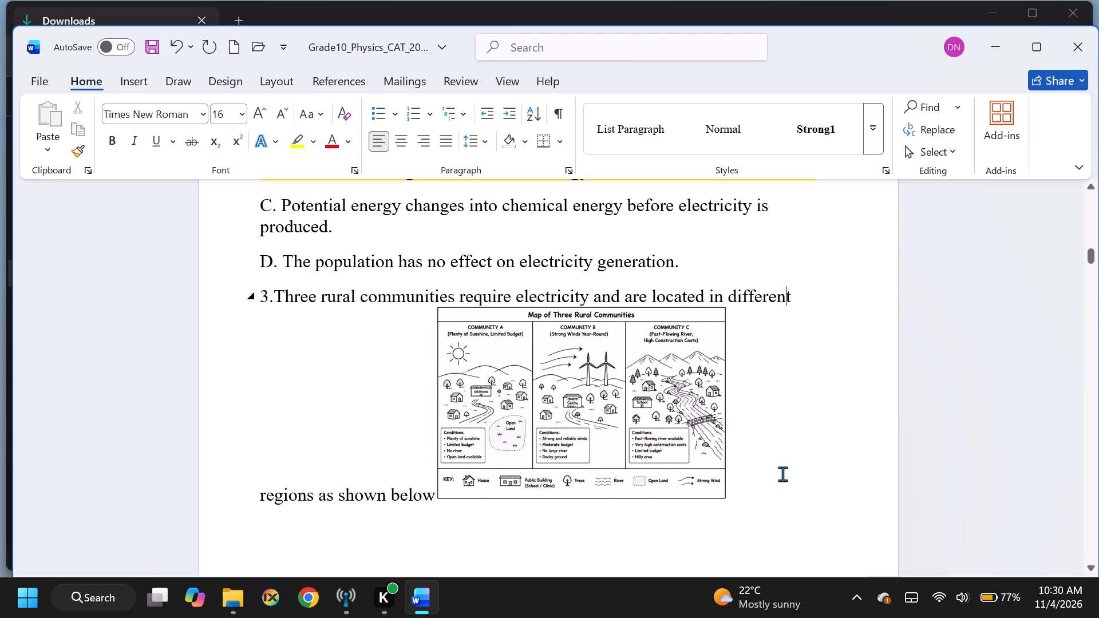
{"action": "scroll", "coordinate": [782, 474], "scroll_direction": "down", "scroll_amount": 1}
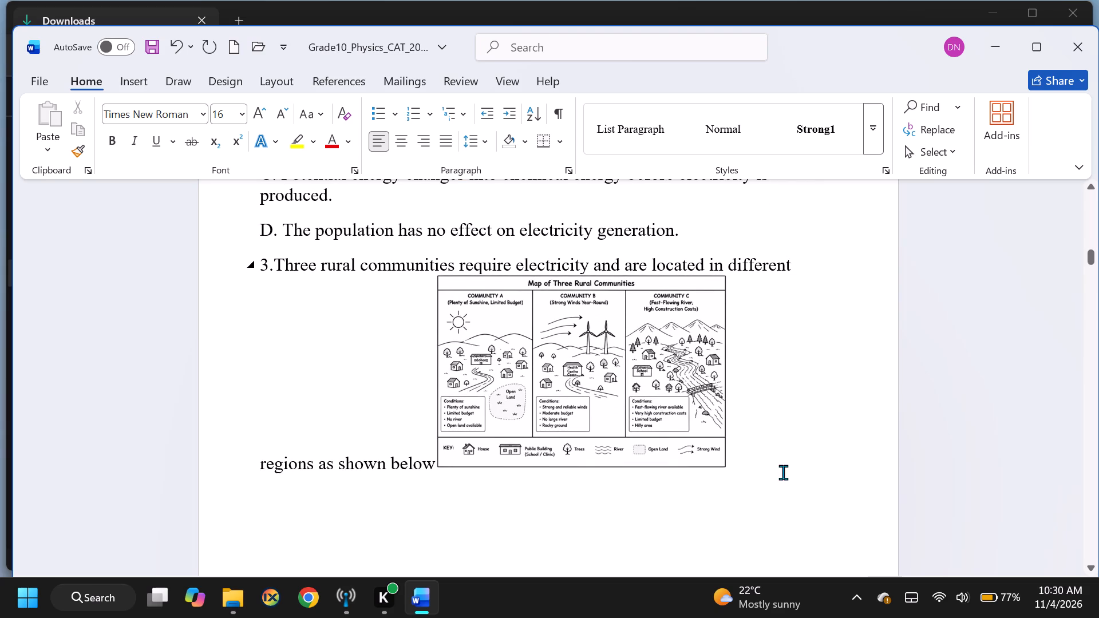
{"action": "left_click", "coordinate": [796, 265]}
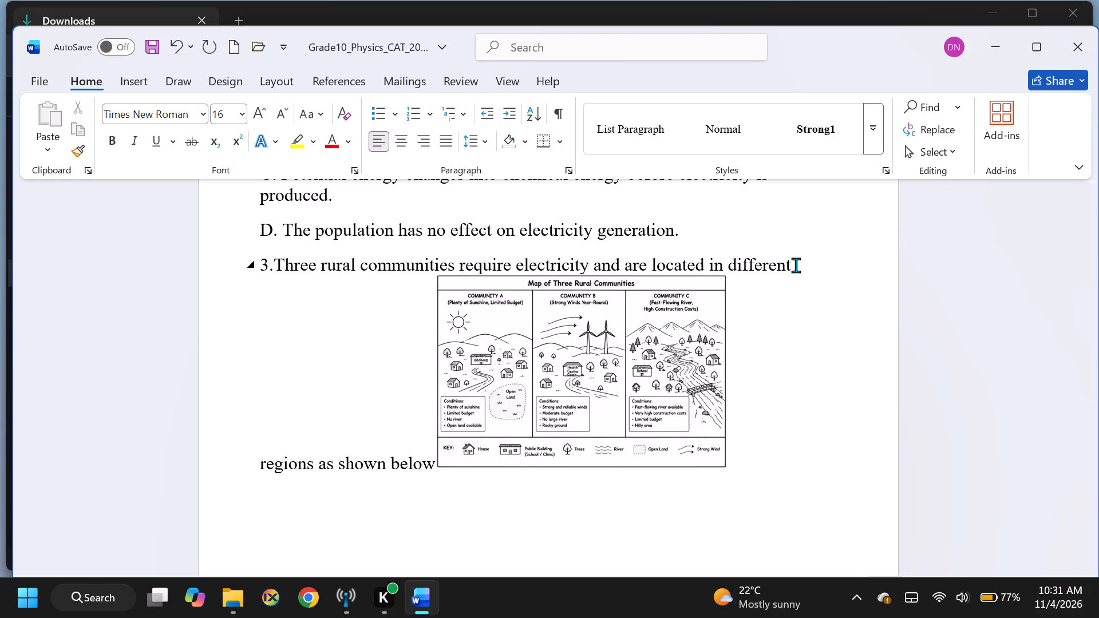
{"action": "left_click", "coordinate": [312, 465]}
{"action": "key", "text": "space"}
{"action": "key", "text": "space"}
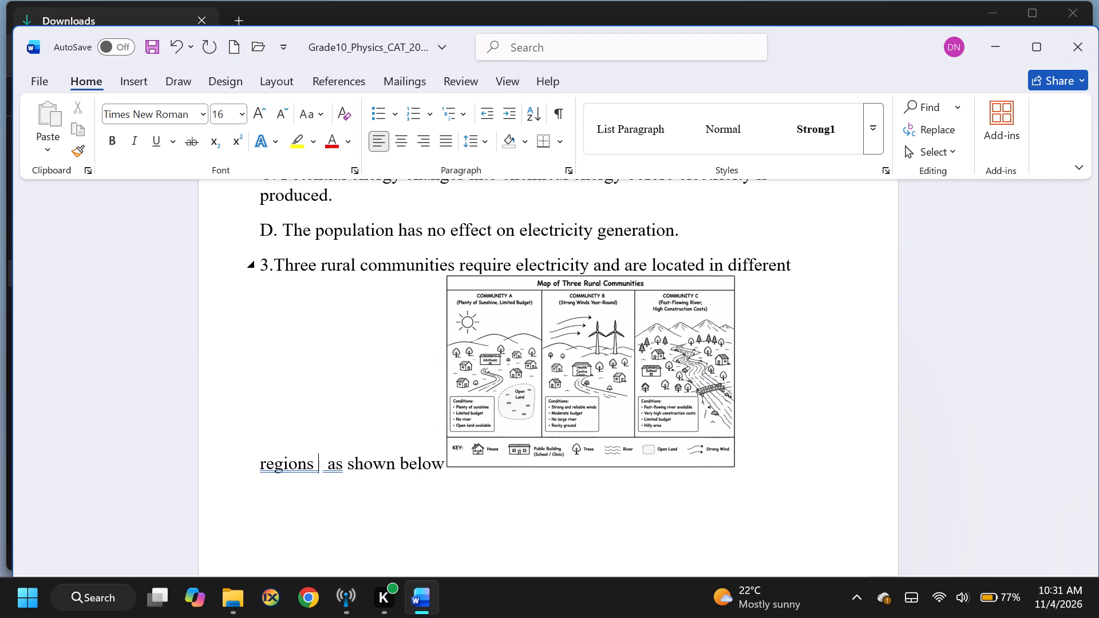
{"action": "type", "text": "across"}
{"action": "key", "text": "space"}
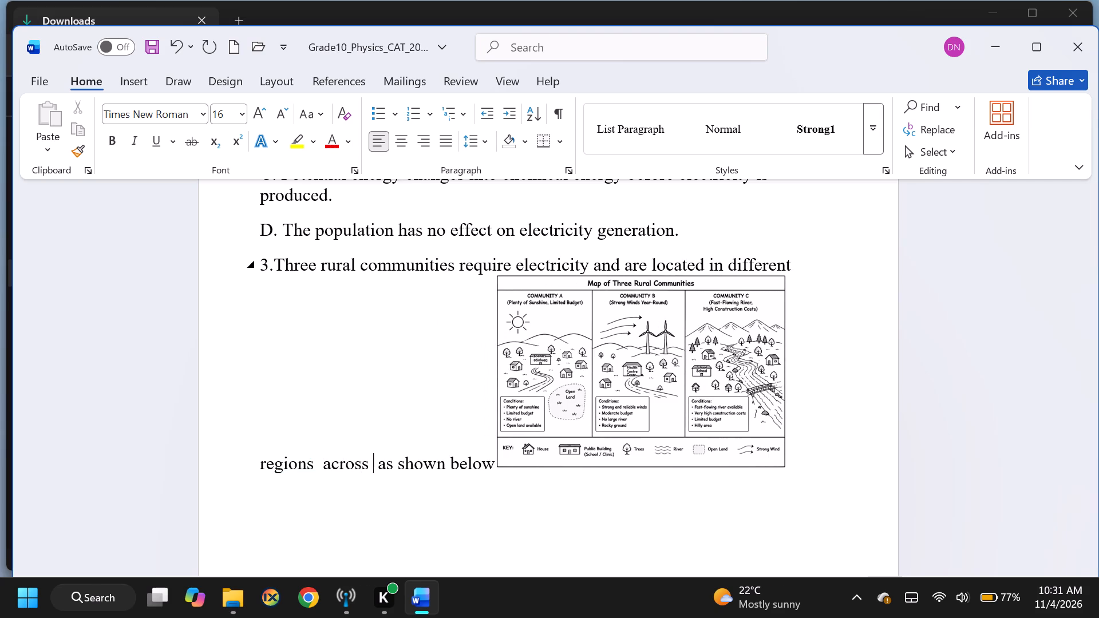
{"action": "type", "text": "kutus"}
{"action": "key", "text": "space"}
{"action": "type", "text": "town"}
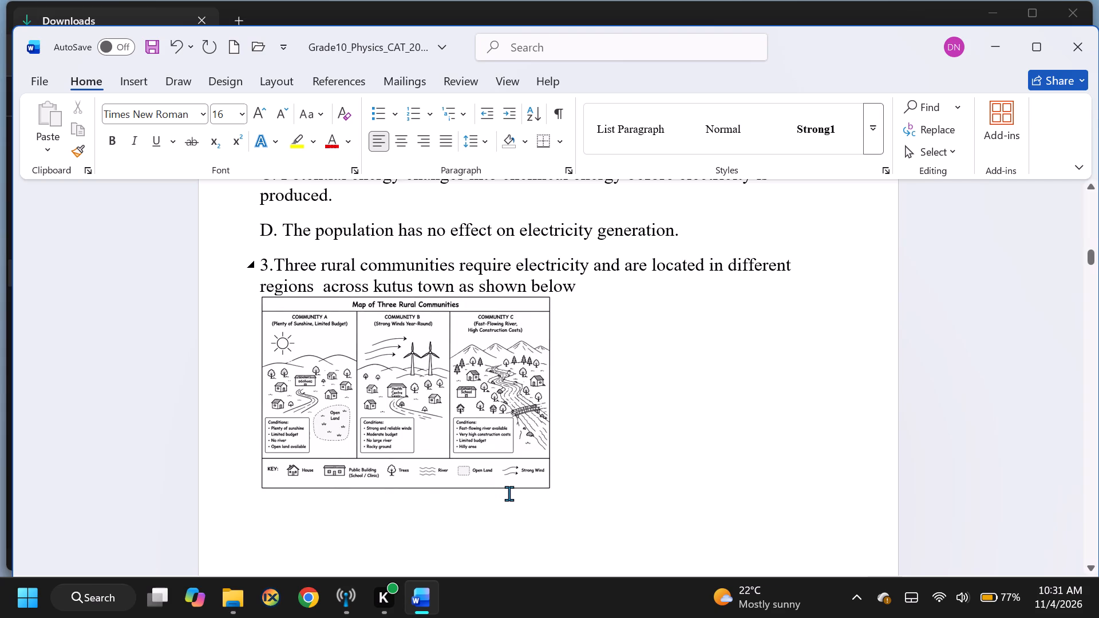
Replace the place name "kutus" with "Kirinyaga" in question 3.
{"action": "scroll", "coordinate": [509, 493], "scroll_direction": "down", "scroll_amount": 2}
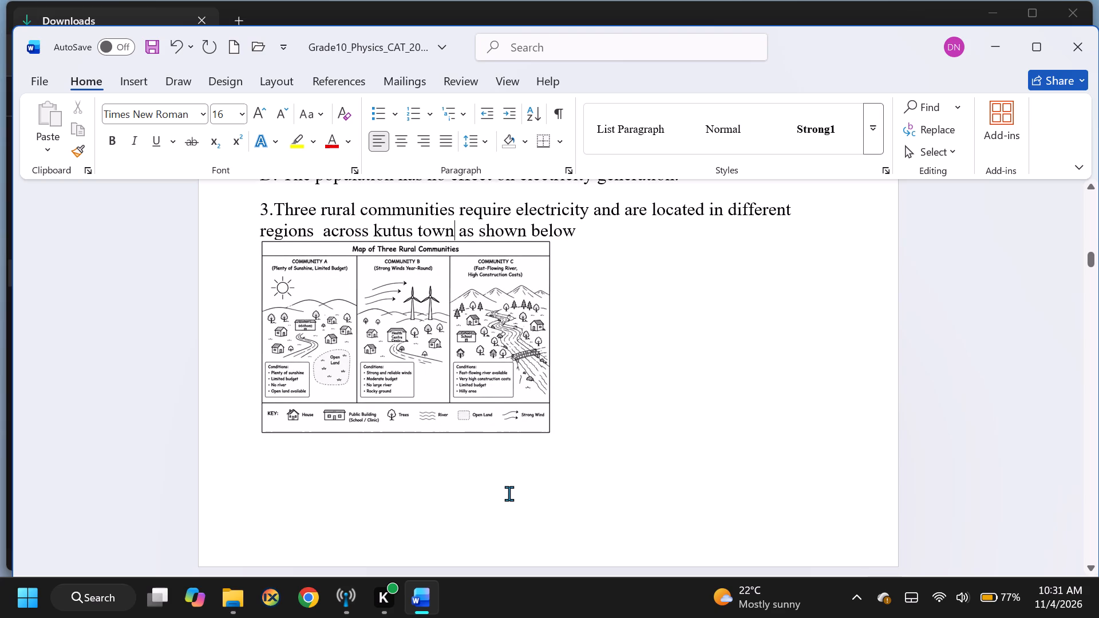
{"action": "left_click", "coordinate": [415, 231]}
{"action": "key", "text": "BackSpace"}
{"action": "key", "text": "BackSpace"}
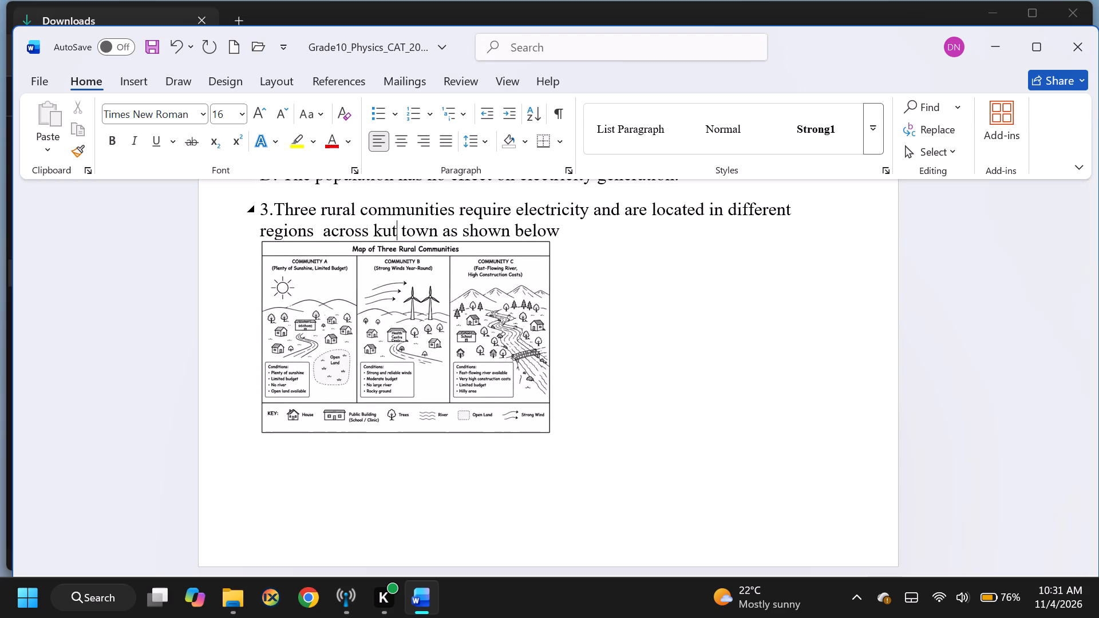
{"action": "key", "text": "BackSpace"}
{"action": "key", "text": "BackSpace"}
{"action": "type", "text": "irinya"}
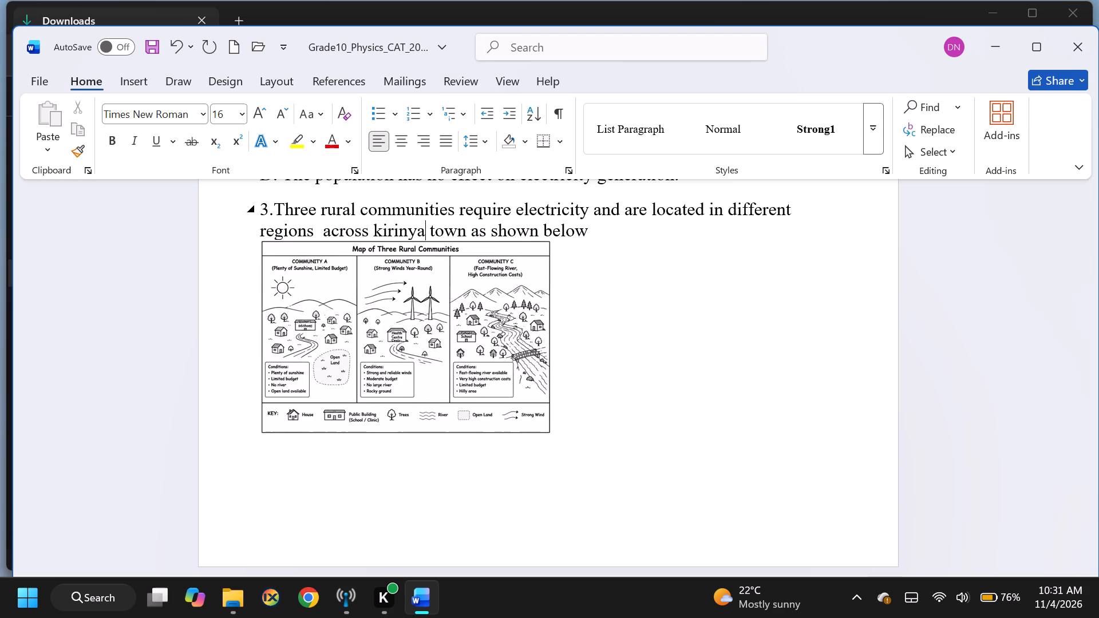
{"action": "type", "text": "ga"}
{"action": "key", "text": "space"}
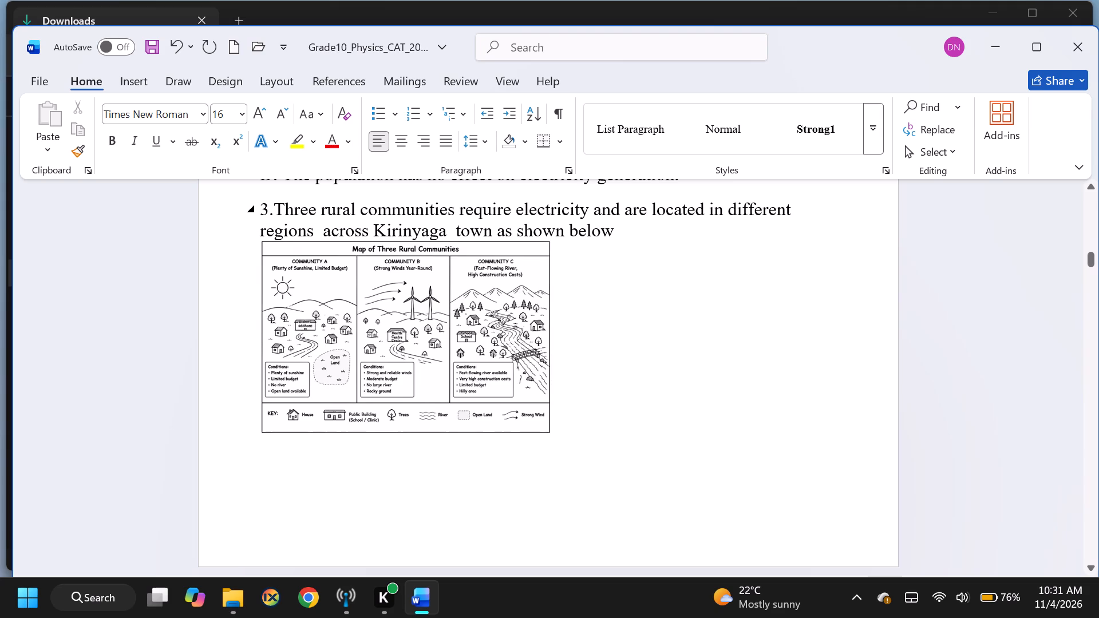
Highlight question 3's answer option "A. Community A" in yellow.
{"action": "scroll", "coordinate": [545, 327], "scroll_direction": "down", "scroll_amount": 1}
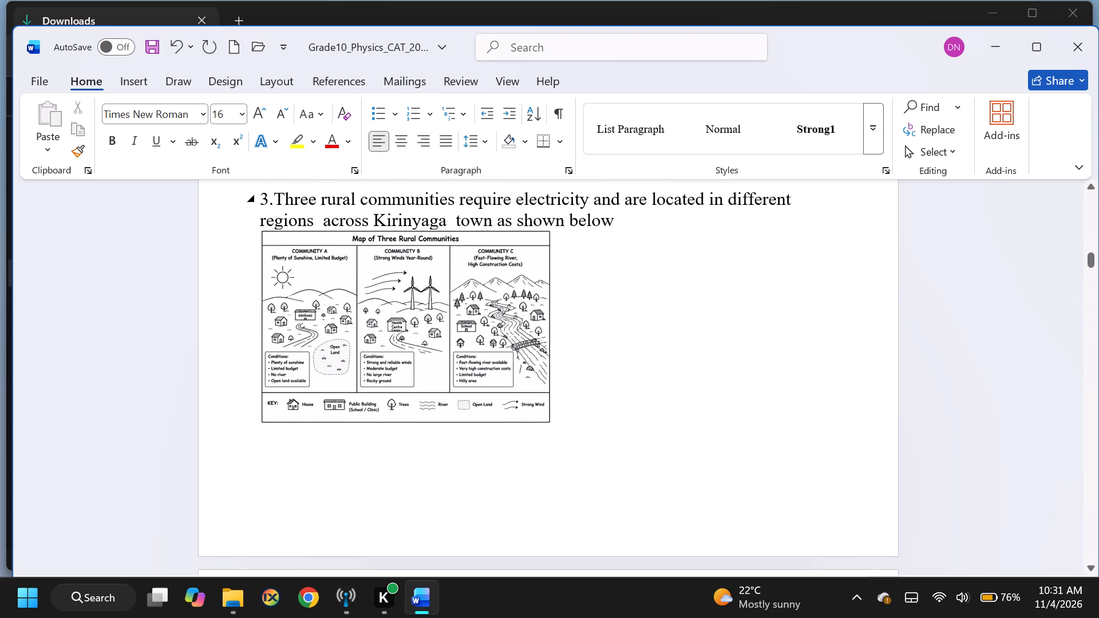
{"action": "scroll", "coordinate": [545, 327], "scroll_direction": "down", "scroll_amount": 2}
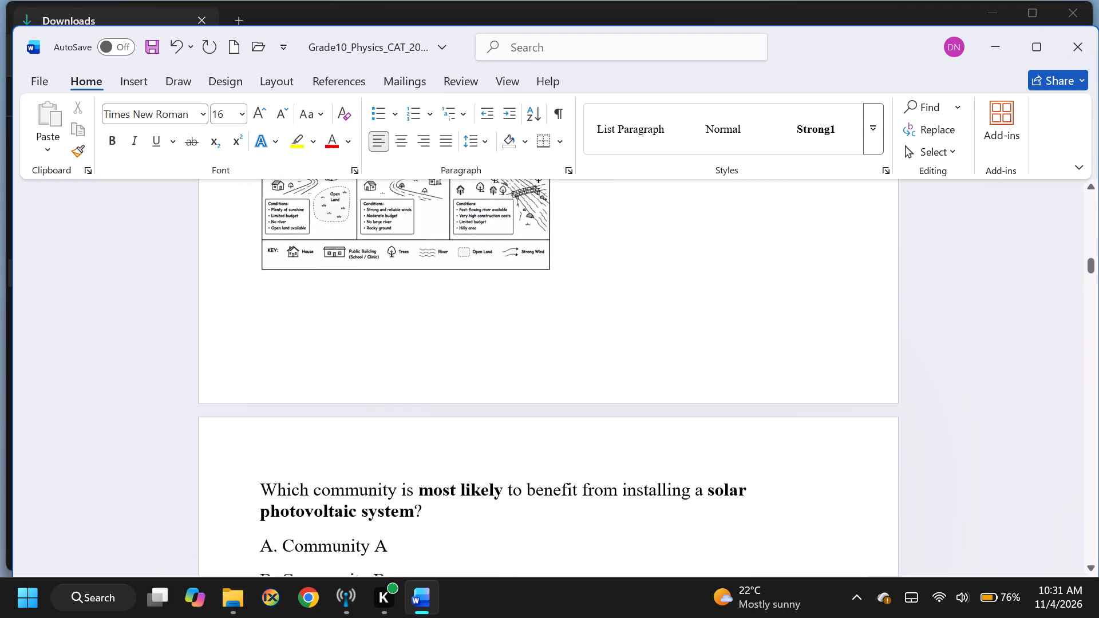
{"action": "scroll", "coordinate": [545, 327], "scroll_direction": "down", "scroll_amount": 2}
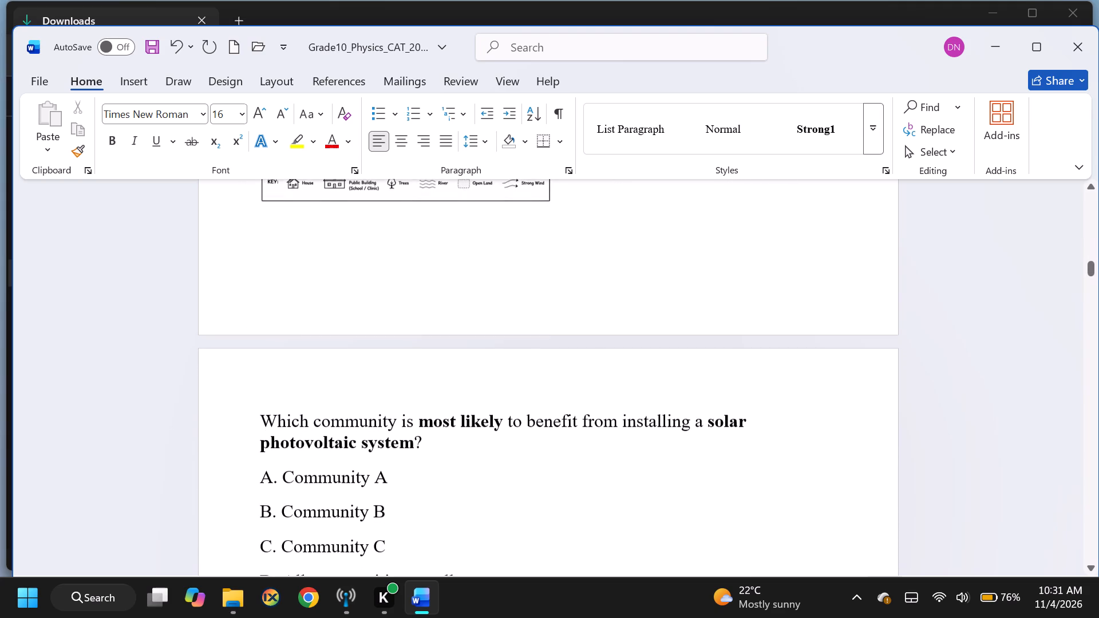
{"action": "scroll", "coordinate": [545, 327], "scroll_direction": "up", "scroll_amount": 1}
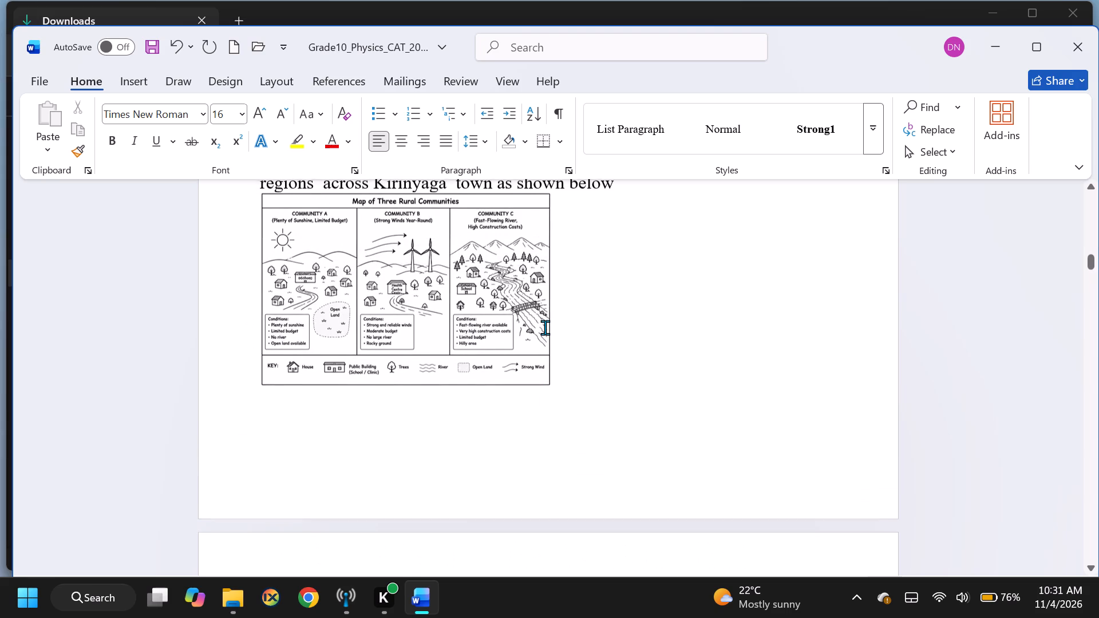
{"action": "scroll", "coordinate": [545, 327], "scroll_direction": "up", "scroll_amount": 1}
{"action": "scroll", "coordinate": [545, 327], "scroll_direction": "down", "scroll_amount": 2}
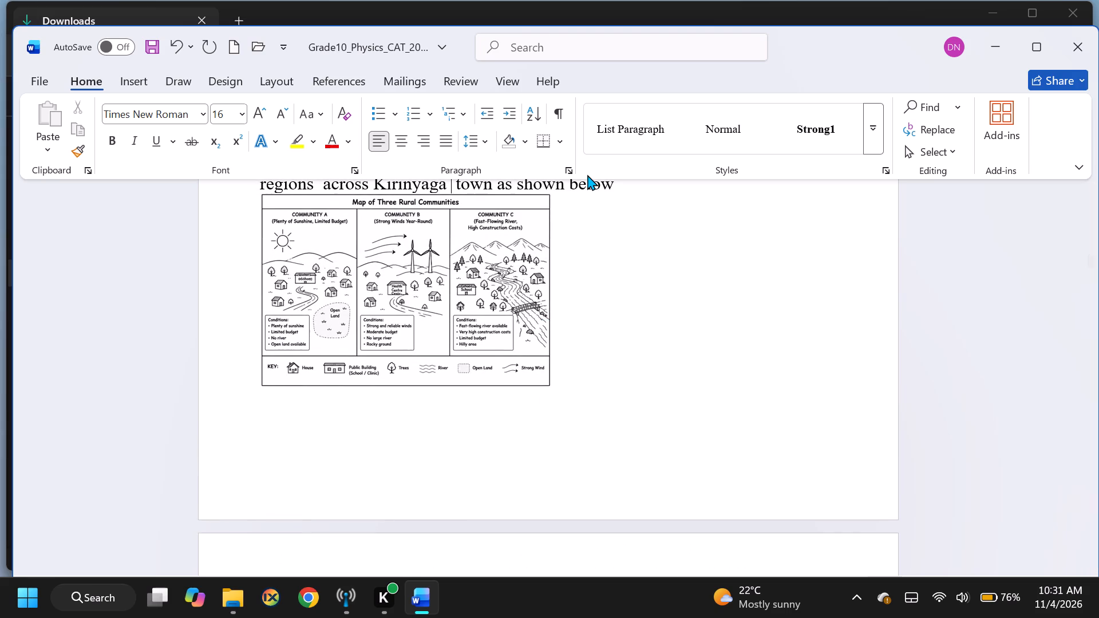
{"action": "scroll", "coordinate": [587, 175], "scroll_direction": "down", "scroll_amount": 1}
{"action": "scroll", "coordinate": [549, 311], "scroll_direction": "down", "scroll_amount": 3}
{"action": "scroll", "coordinate": [532, 361], "scroll_direction": "down", "scroll_amount": 1}
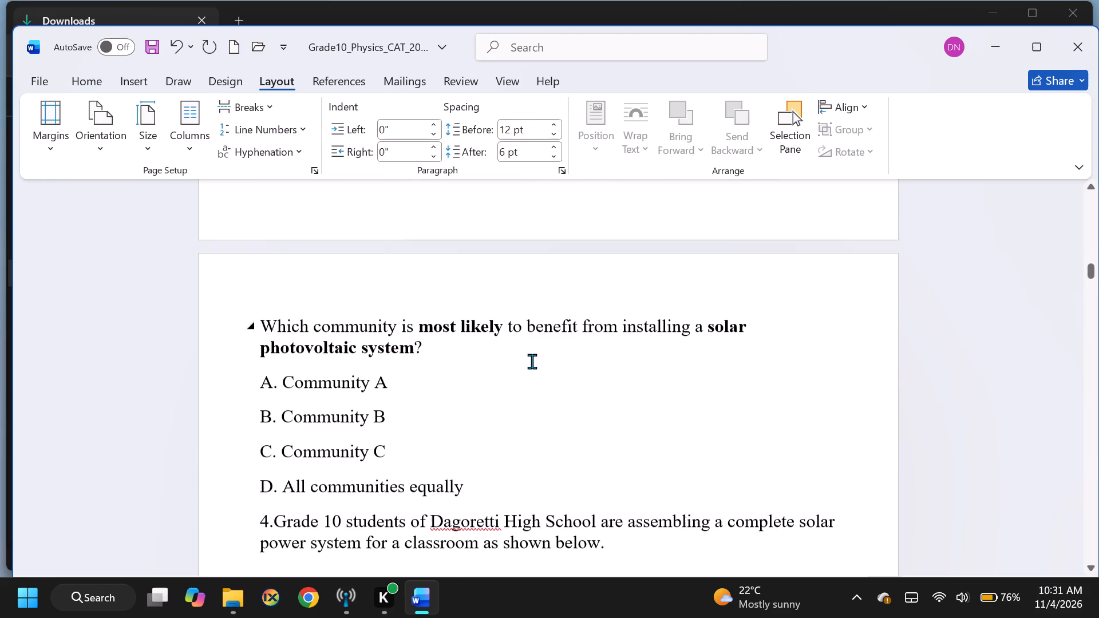
{"action": "scroll", "coordinate": [532, 361], "scroll_direction": "down", "scroll_amount": 1}
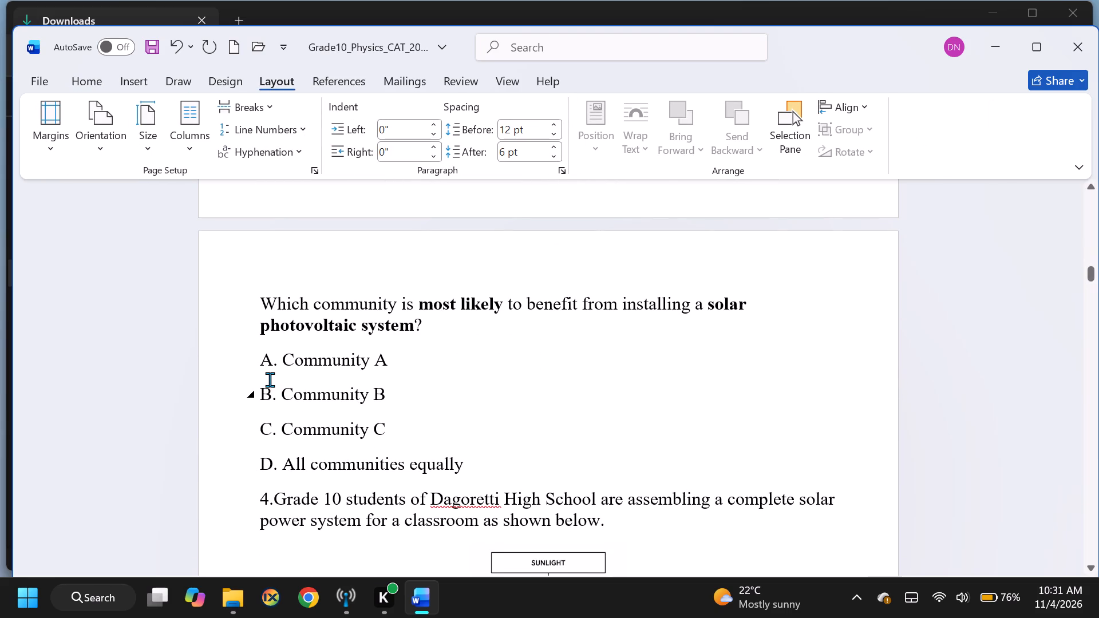
{"action": "triple_click", "coordinate": [264, 366]}
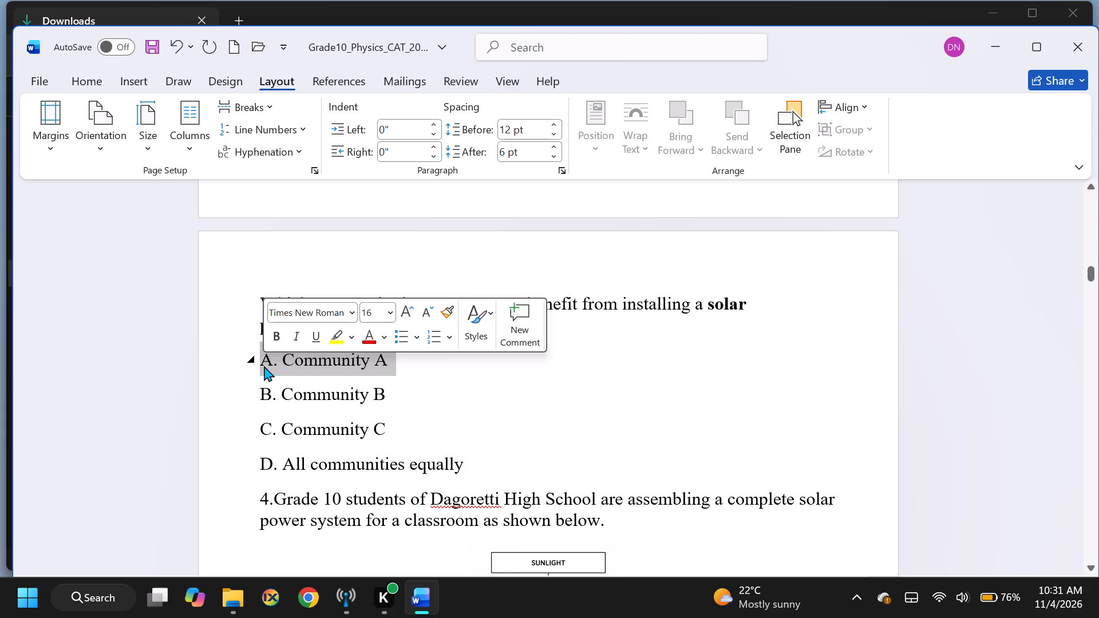
{"action": "left_click", "coordinate": [341, 327]}
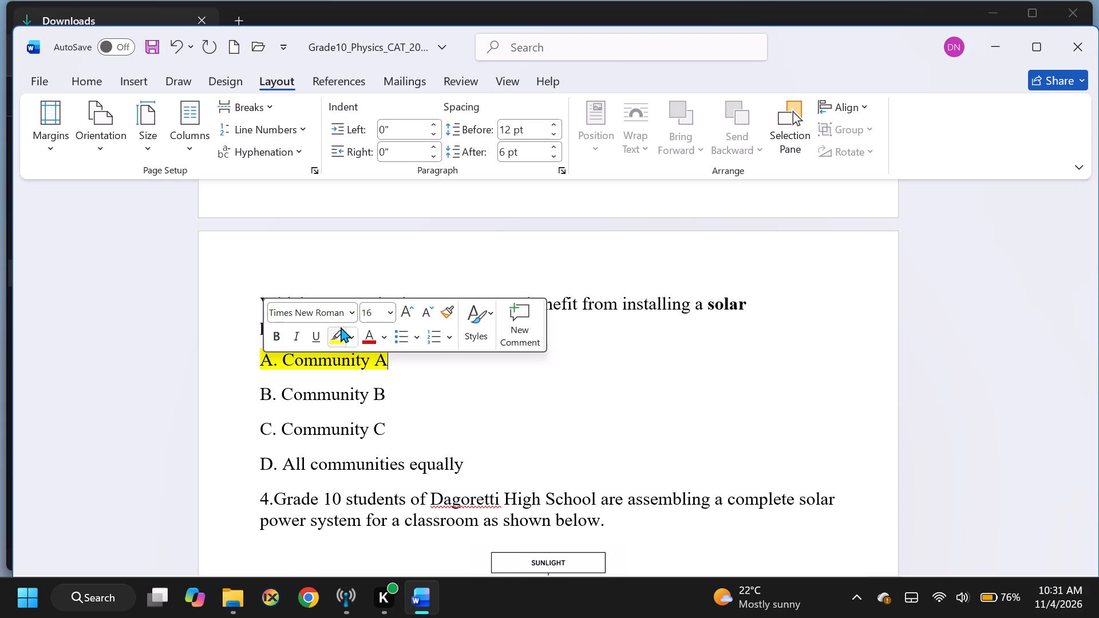
{"action": "left_click", "coordinate": [424, 405]}
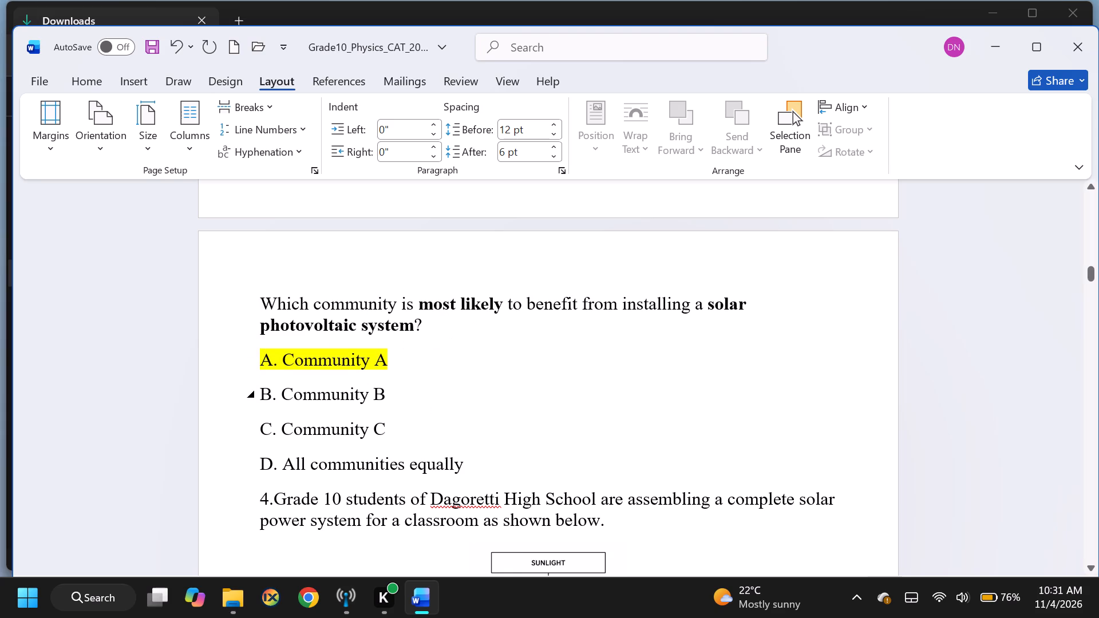
Highlight the letter "C" and the word "Inverter" of question 4's answer option C in yellow.
{"action": "scroll", "coordinate": [472, 399], "scroll_direction": "down", "scroll_amount": 2}
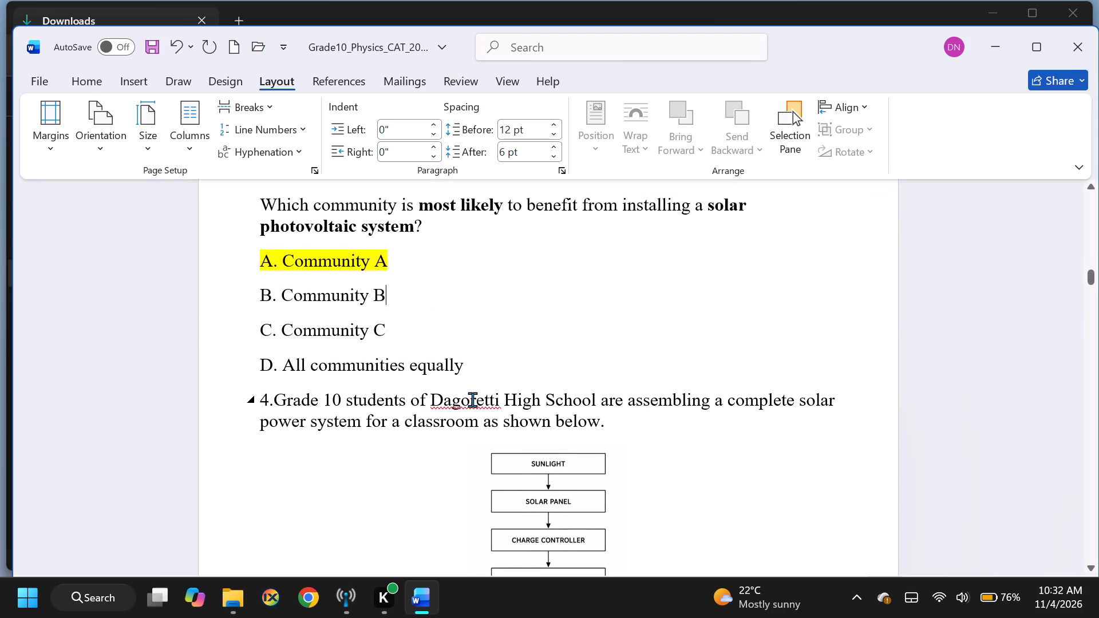
{"action": "scroll", "coordinate": [472, 399], "scroll_direction": "down", "scroll_amount": 2}
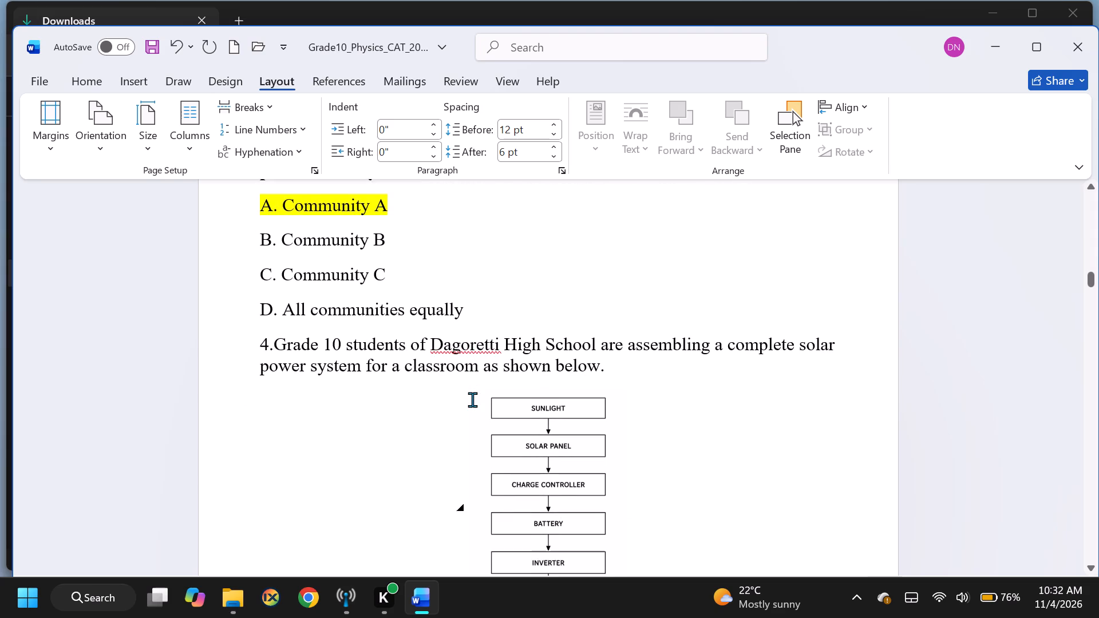
{"action": "scroll", "coordinate": [472, 399], "scroll_direction": "down", "scroll_amount": 3}
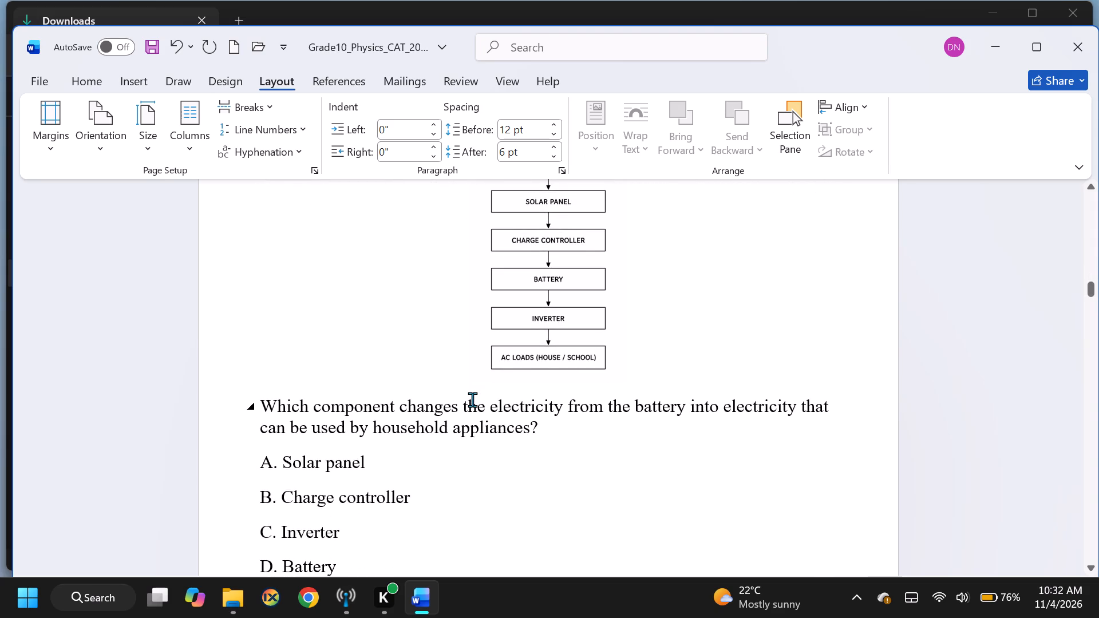
{"action": "scroll", "coordinate": [472, 399], "scroll_direction": "down", "scroll_amount": 6}
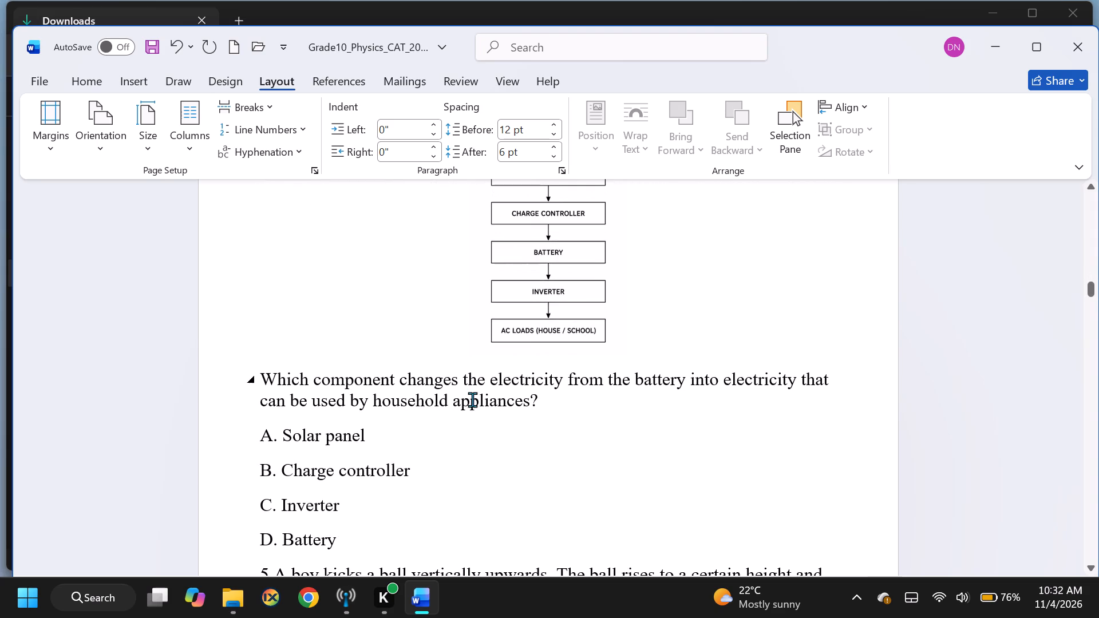
{"action": "scroll", "coordinate": [472, 399], "scroll_direction": "down", "scroll_amount": 6}
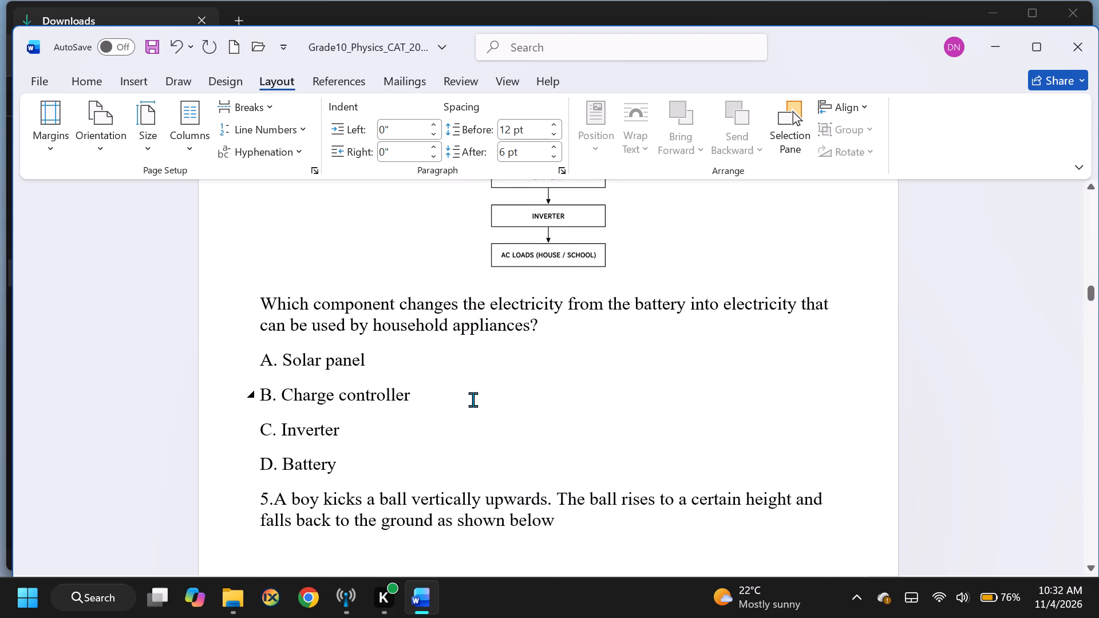
{"action": "double_click", "coordinate": [258, 426]}
{"action": "scroll", "coordinate": [282, 408], "scroll_direction": "right", "scroll_amount": 1}
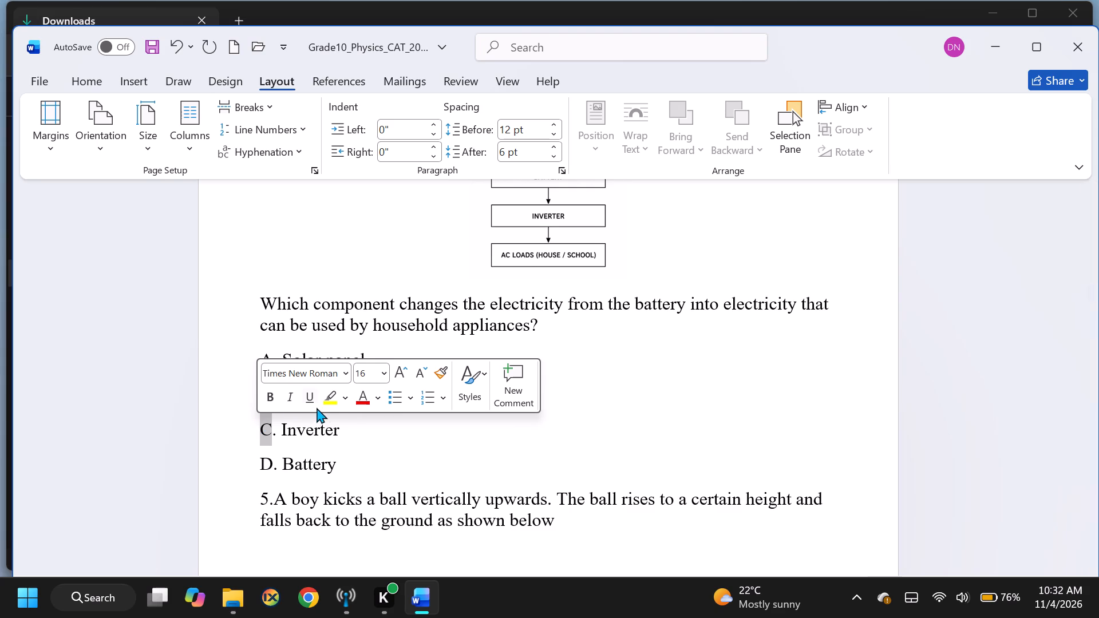
{"action": "scroll", "coordinate": [317, 407], "scroll_direction": "right", "scroll_amount": 1}
{"action": "left_click", "coordinate": [330, 399]}
{"action": "double_click", "coordinate": [307, 441]}
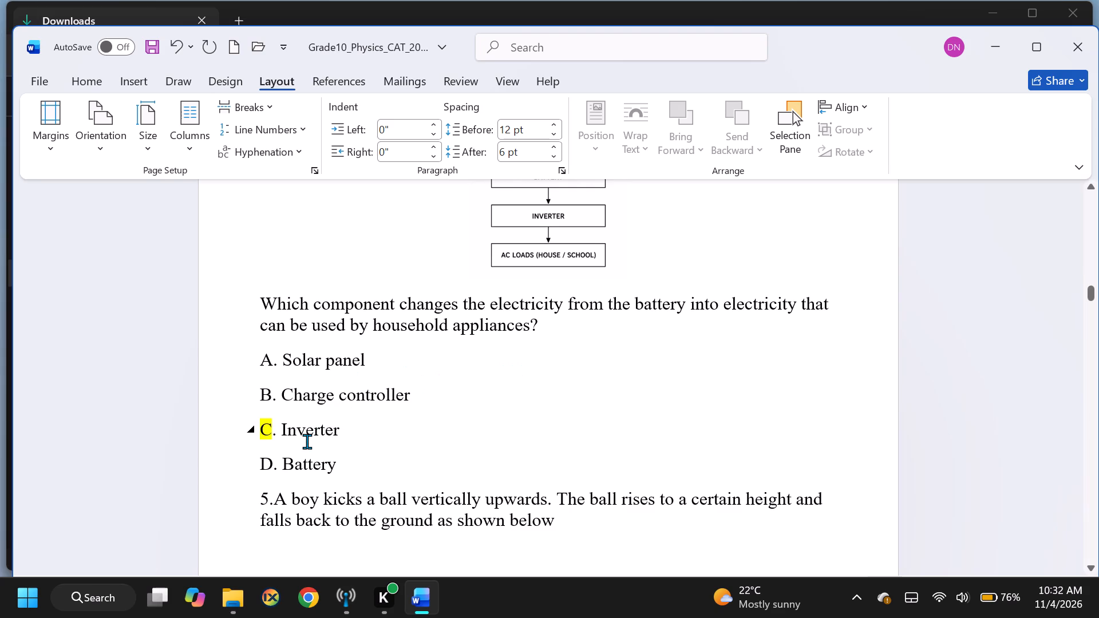
{"action": "left_click", "coordinate": [374, 417]}
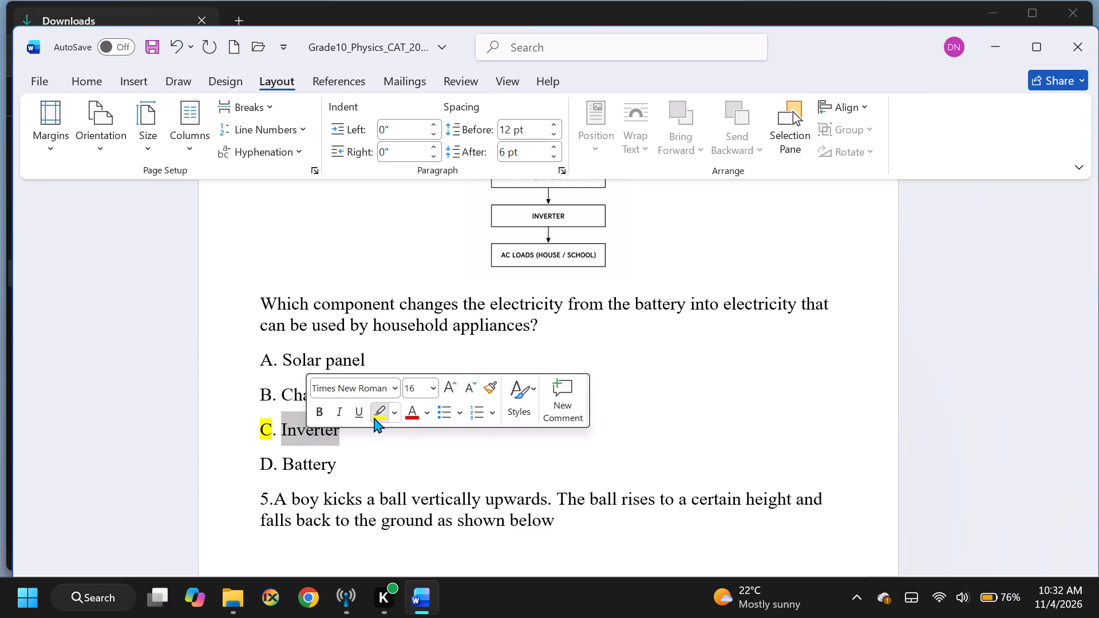
{"action": "left_click", "coordinate": [397, 466]}
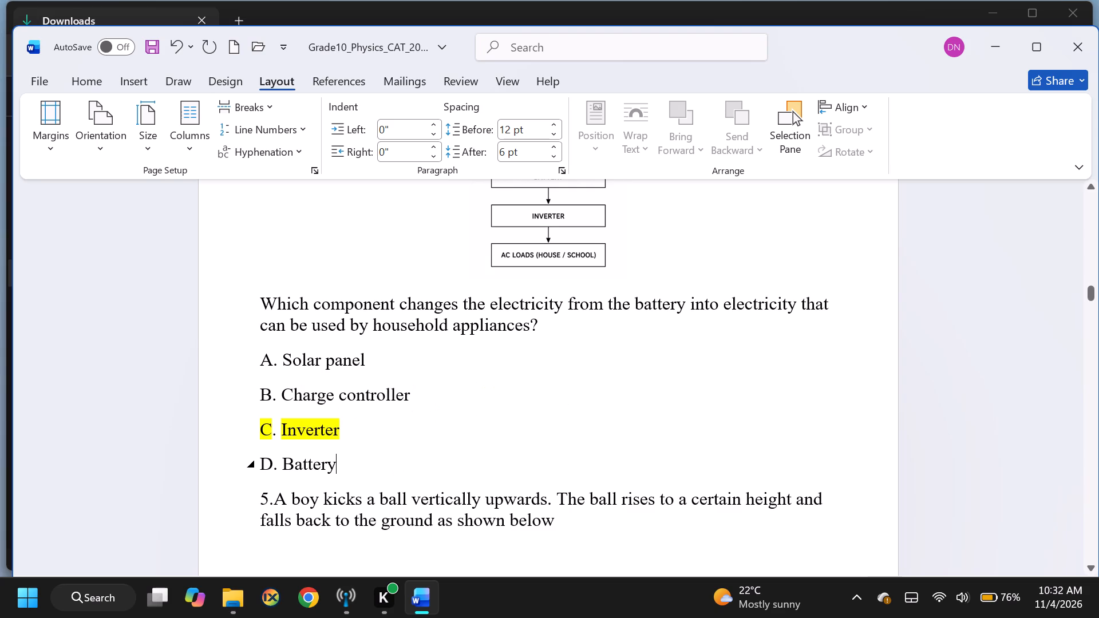
Insert "from Kisumu boys high shool" after "A boy" in the opening sentence of question 5.
{"action": "scroll", "coordinate": [397, 466], "scroll_direction": "down", "scroll_amount": 2}
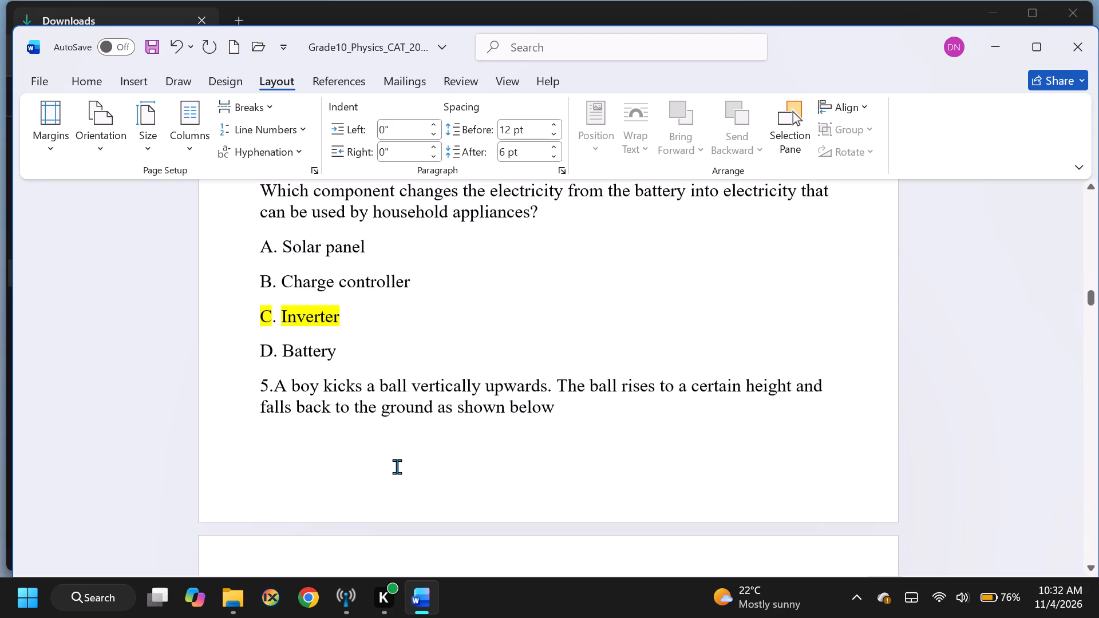
{"action": "left_click", "coordinate": [317, 386]}
{"action": "key", "text": "space"}
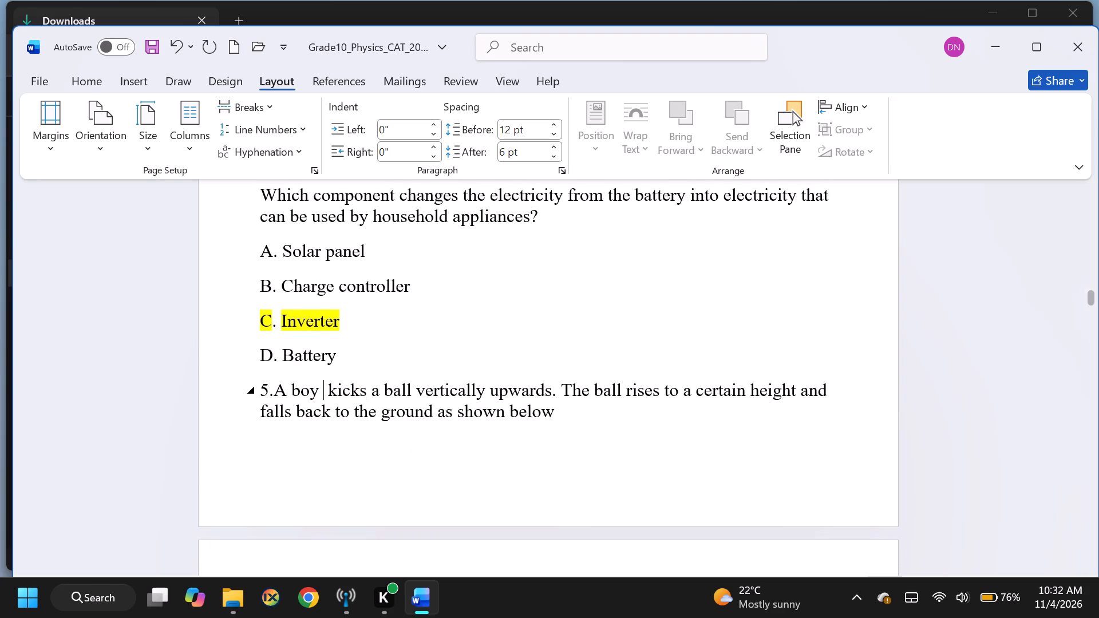
{"action": "type", "text": "from"}
{"action": "key", "text": "space"}
{"action": "type", "text": "kisumu boys"}
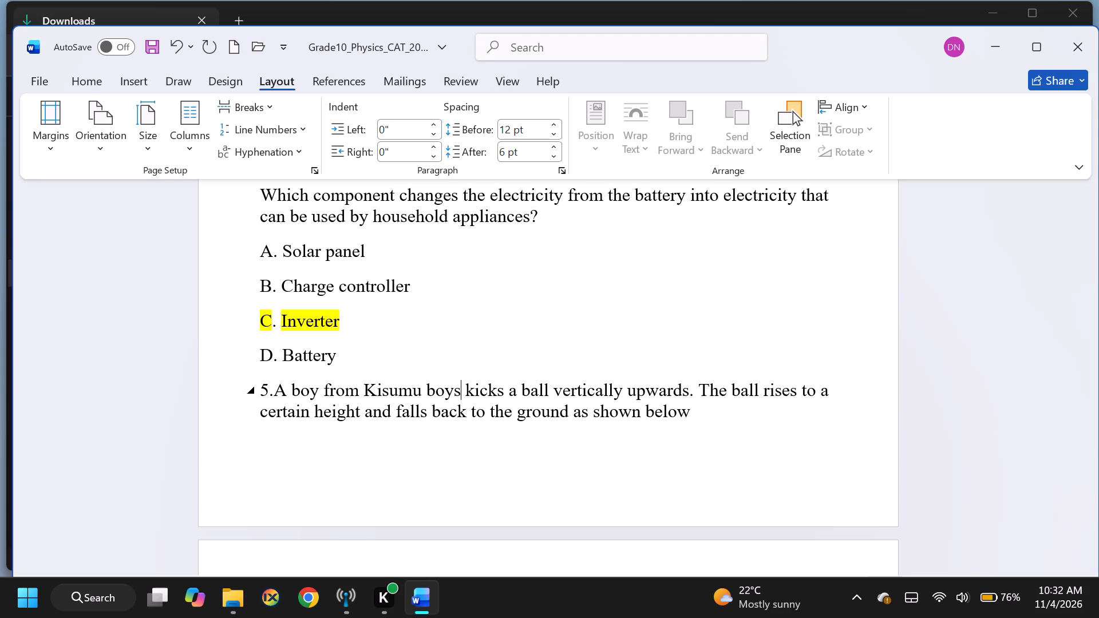
{"action": "key", "text": "space"}
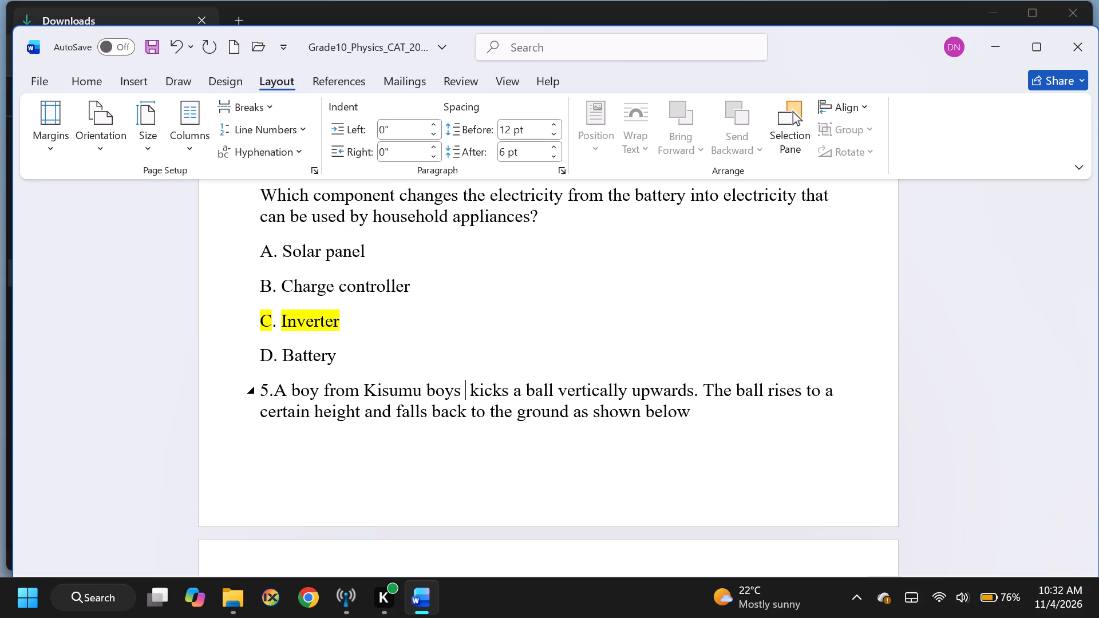
{"action": "key", "text": "h"}
{"action": "type", "text": "igh s"}
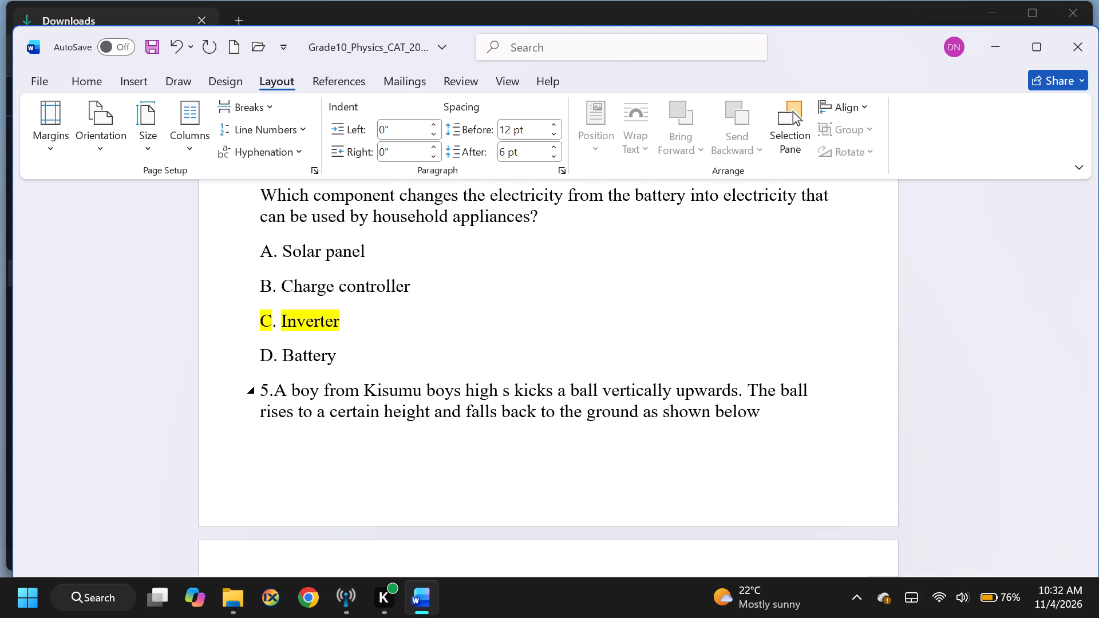
{"action": "type", "text": "hool"}
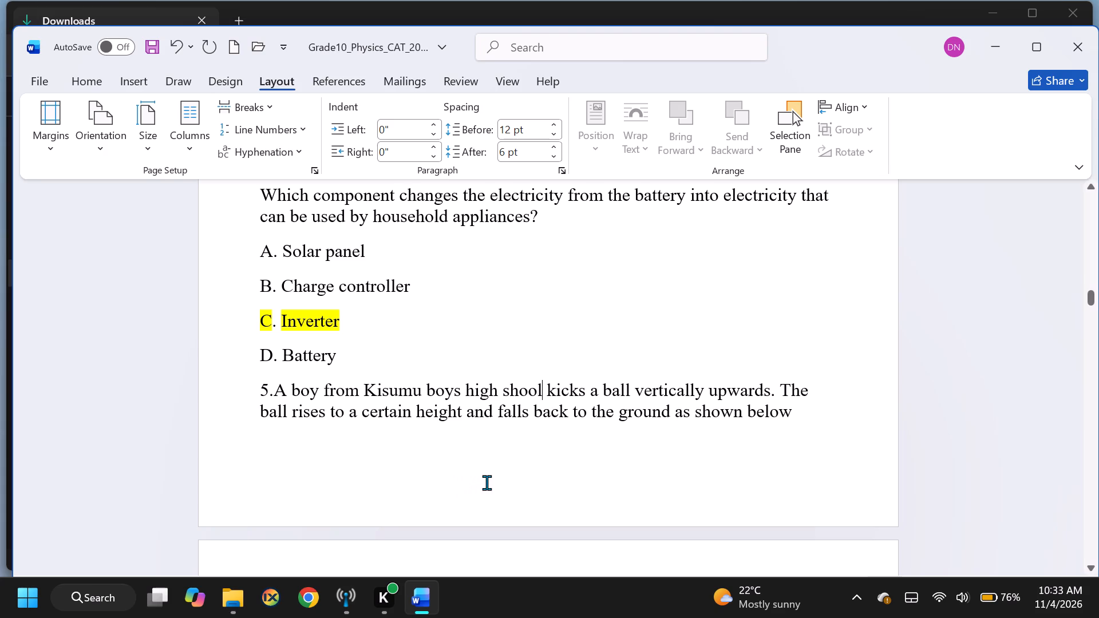
Highlight question 5's answer option "C. Energy changes from one form to another without being created or destroyed." in yellow.
{"action": "scroll", "coordinate": [491, 480], "scroll_direction": "down", "scroll_amount": 4}
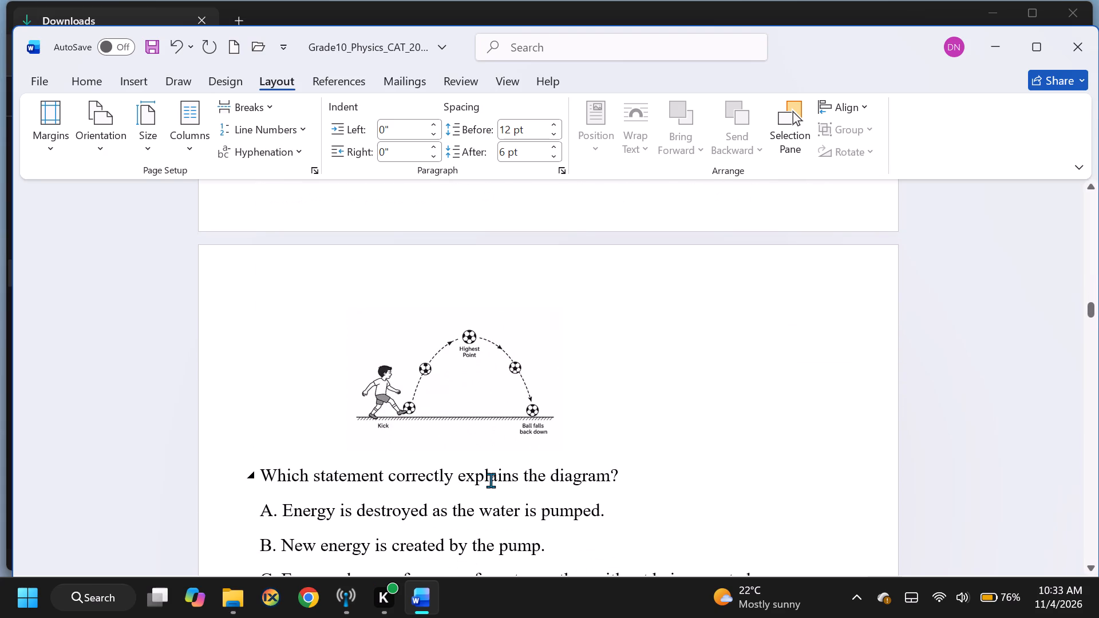
{"action": "scroll", "coordinate": [491, 480], "scroll_direction": "down", "scroll_amount": 1}
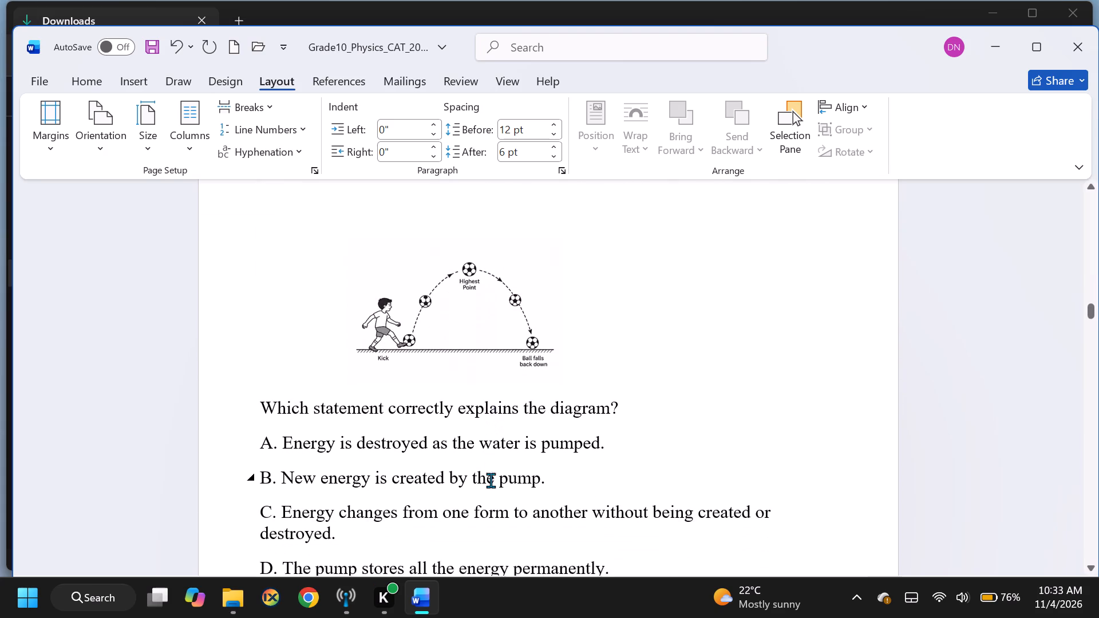
{"action": "scroll", "coordinate": [491, 480], "scroll_direction": "down", "scroll_amount": 3}
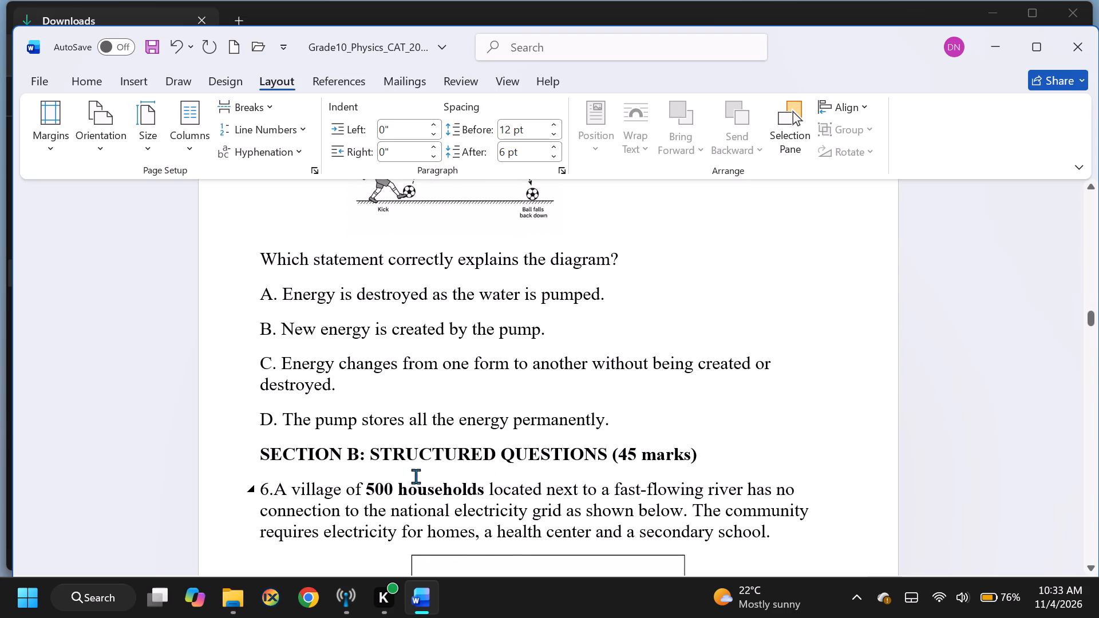
{"action": "triple_click", "coordinate": [413, 364]}
{"action": "left_click", "coordinate": [413, 364]}
{"action": "double_click", "coordinate": [413, 364]}
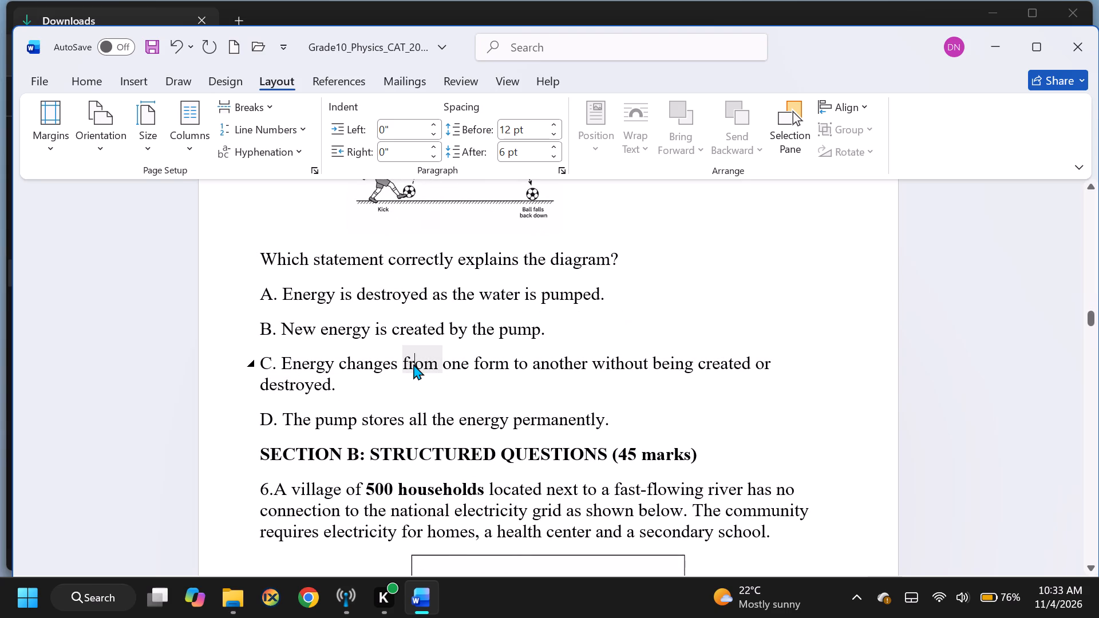
{"action": "double_click", "coordinate": [413, 364]}
{"action": "double_click", "coordinate": [413, 364]}
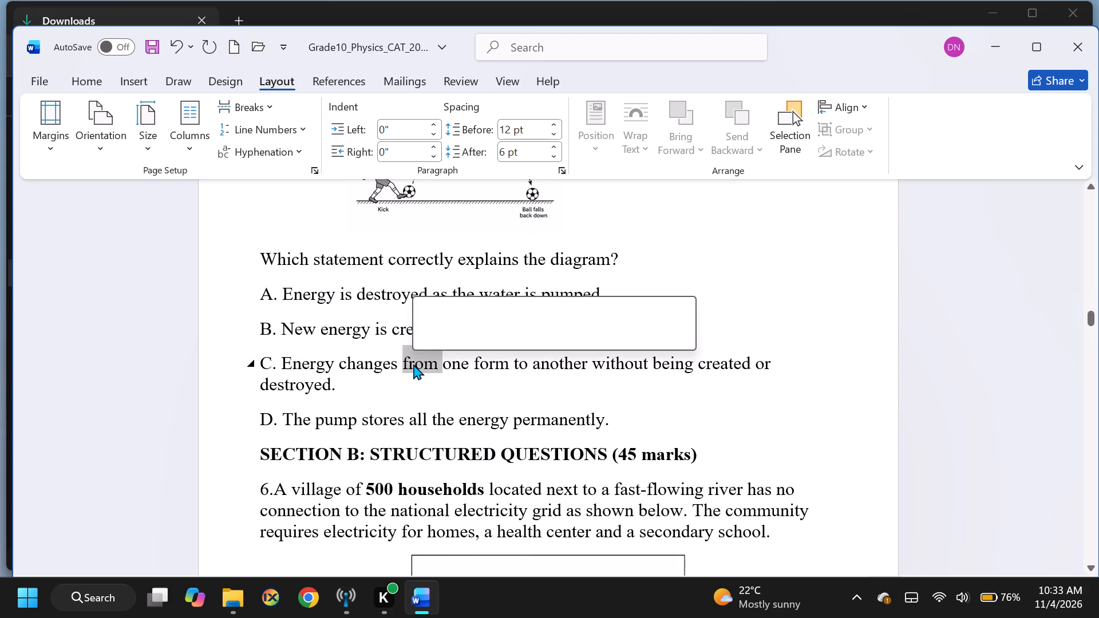
{"action": "triple_click", "coordinate": [413, 364]}
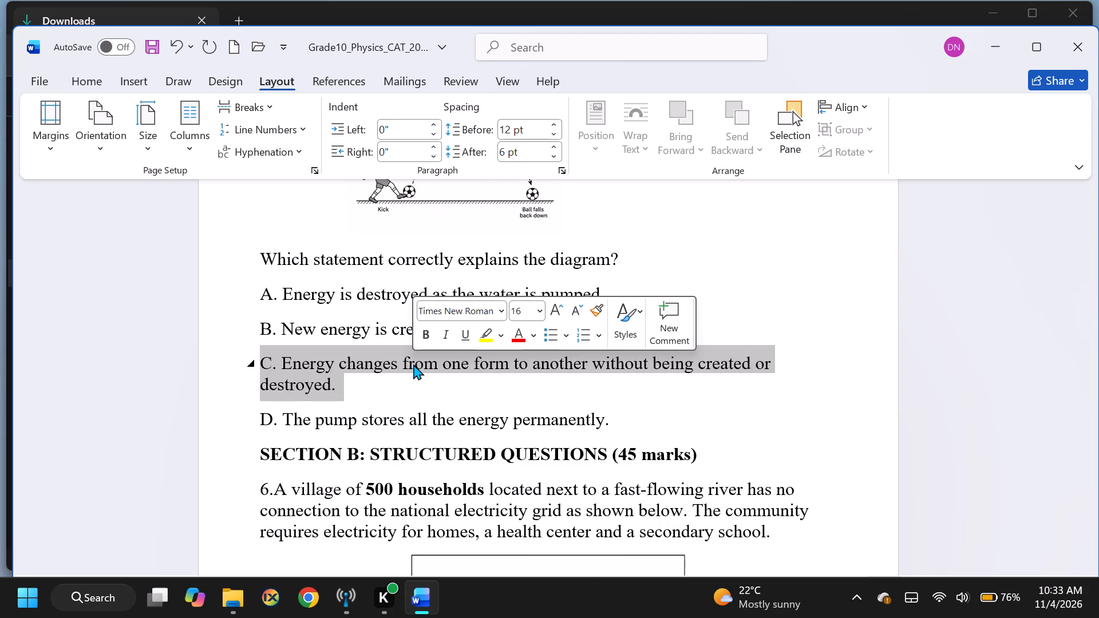
{"action": "left_click_drag", "start_coordinate": [413, 364], "coordinate": [445, 373]}
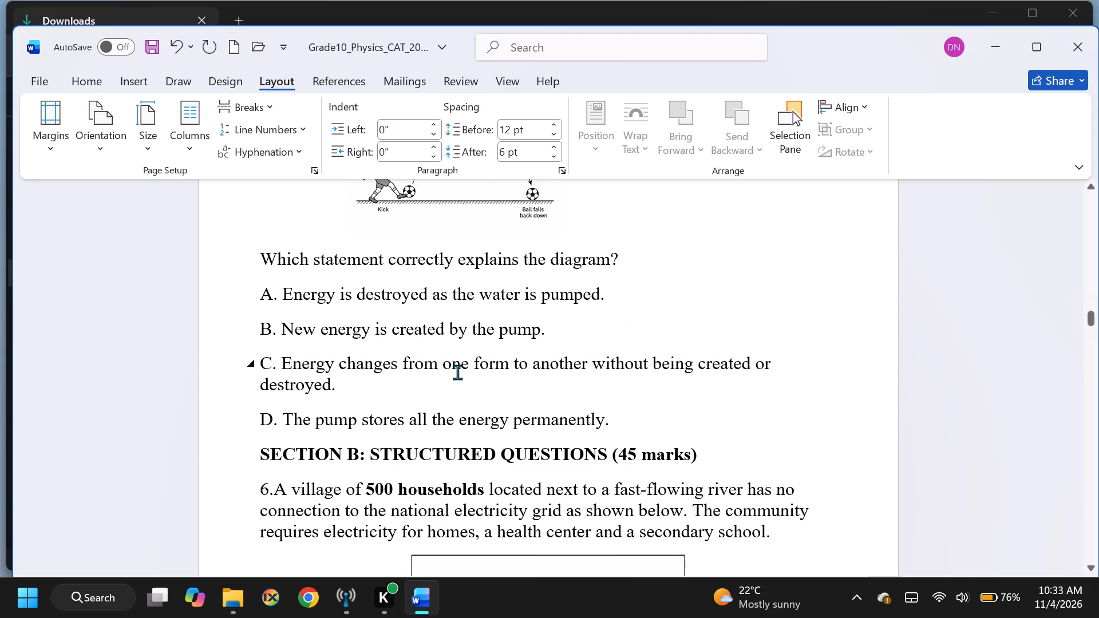
{"action": "triple_click", "coordinate": [457, 370]}
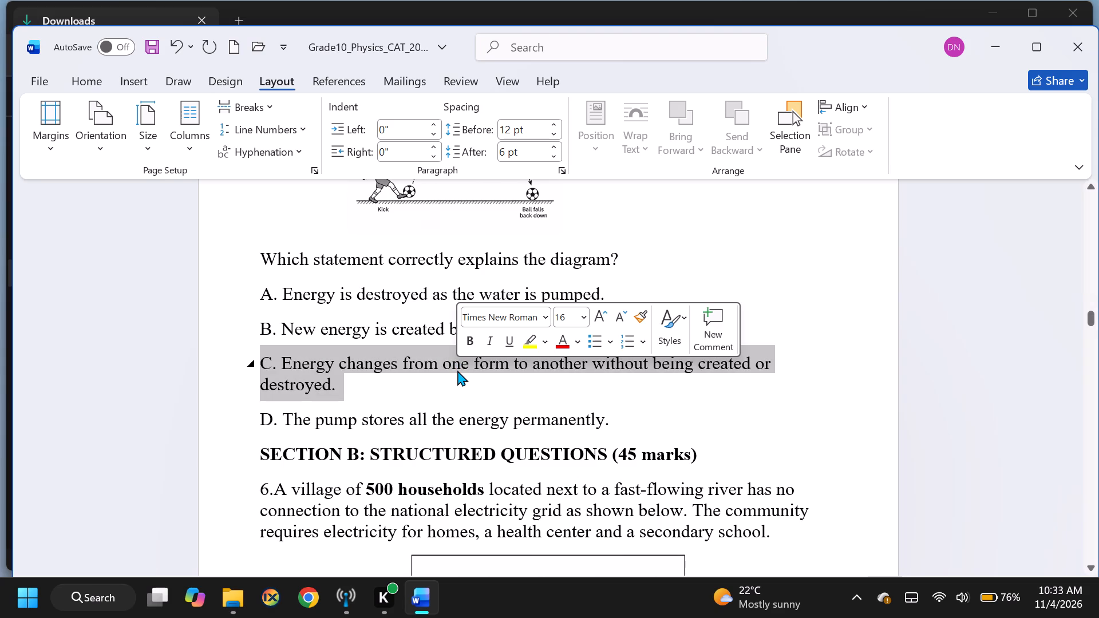
{"action": "left_click", "coordinate": [531, 339]}
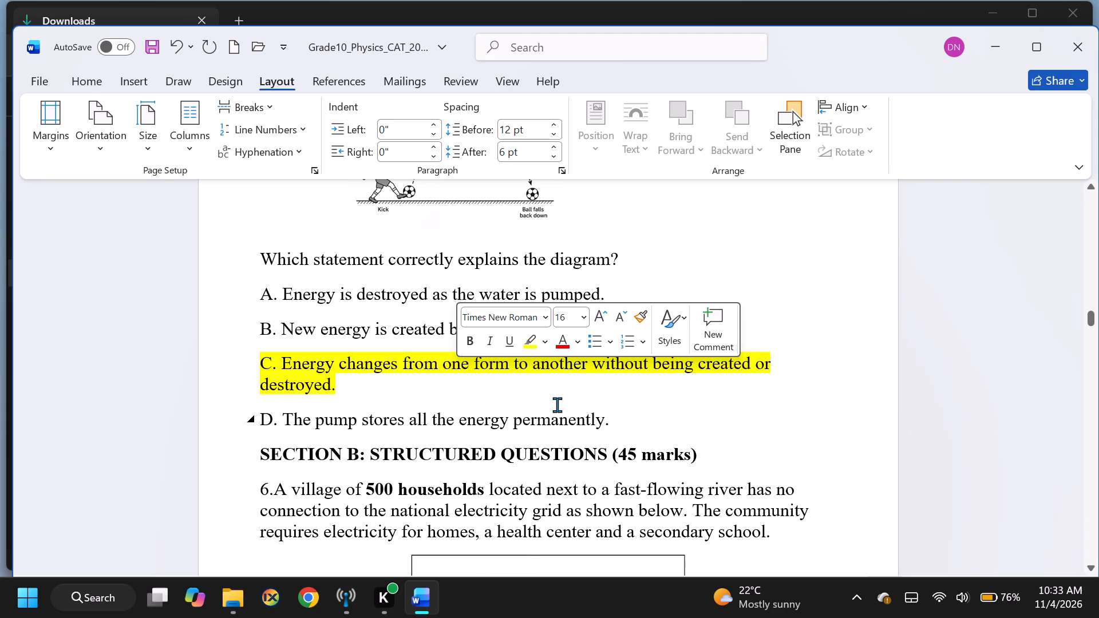
Insert "in Kiambu county" after "fast-flowing river" in the opening sentence of question 6.
{"action": "scroll", "coordinate": [557, 405], "scroll_direction": "down", "scroll_amount": 3}
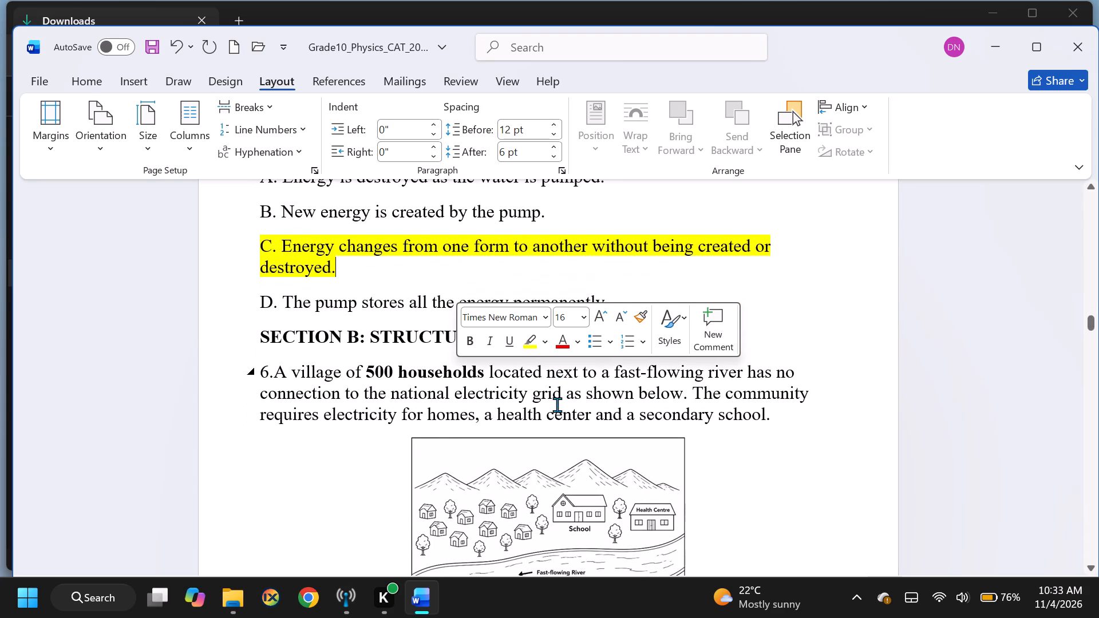
{"action": "left_click", "coordinate": [730, 469]}
{"action": "scroll", "coordinate": [730, 469], "scroll_direction": "down", "scroll_amount": 1}
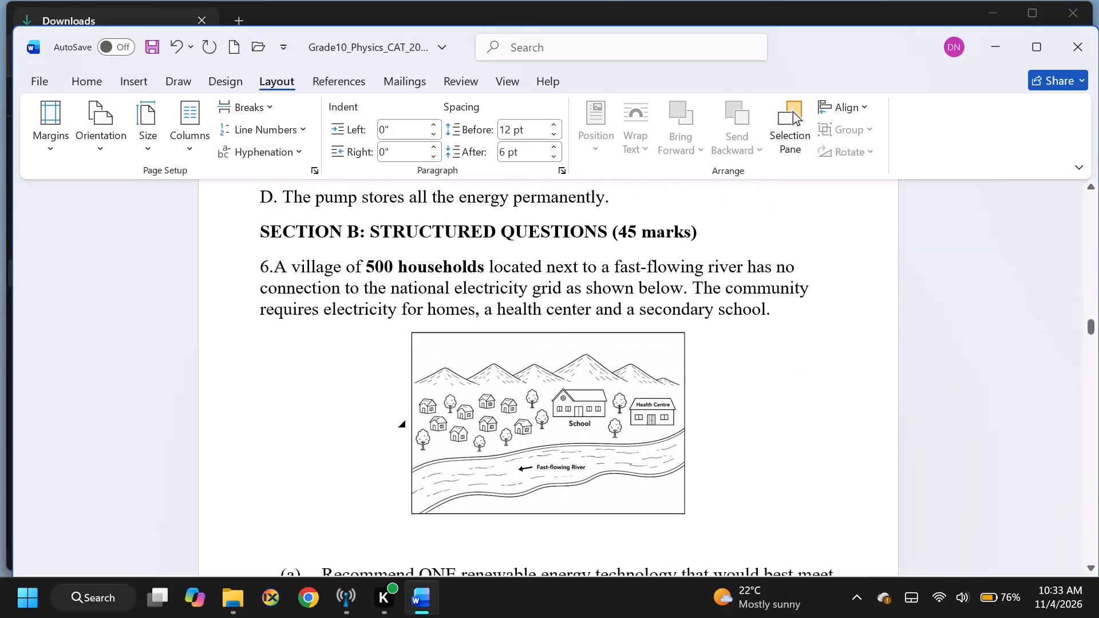
{"action": "scroll", "coordinate": [730, 469], "scroll_direction": "down", "scroll_amount": 3}
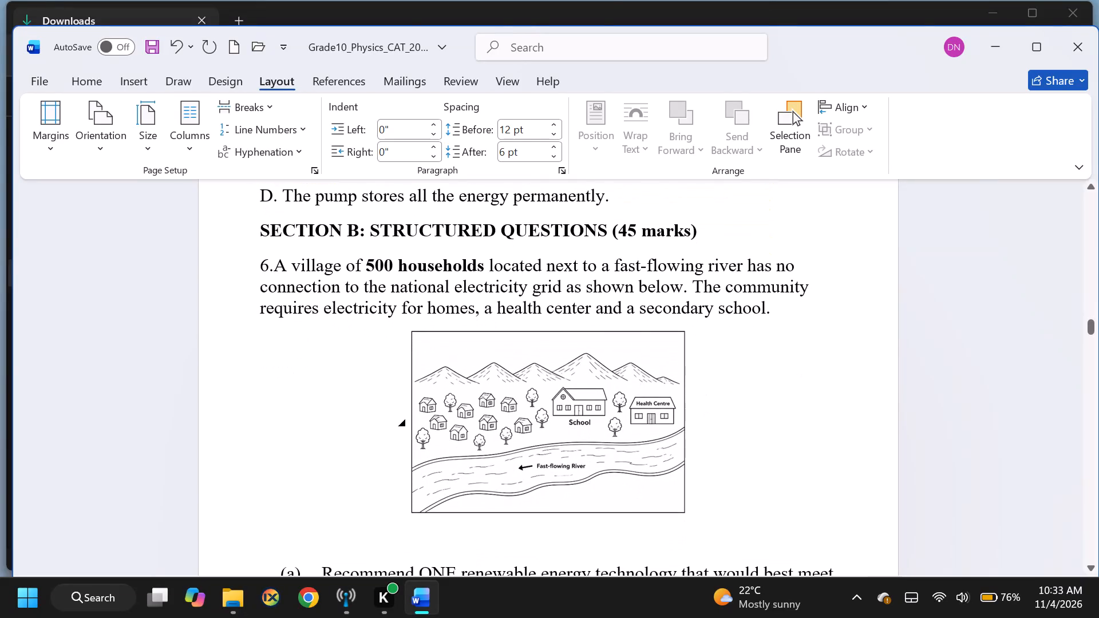
{"action": "scroll", "coordinate": [730, 469], "scroll_direction": "down", "scroll_amount": 2}
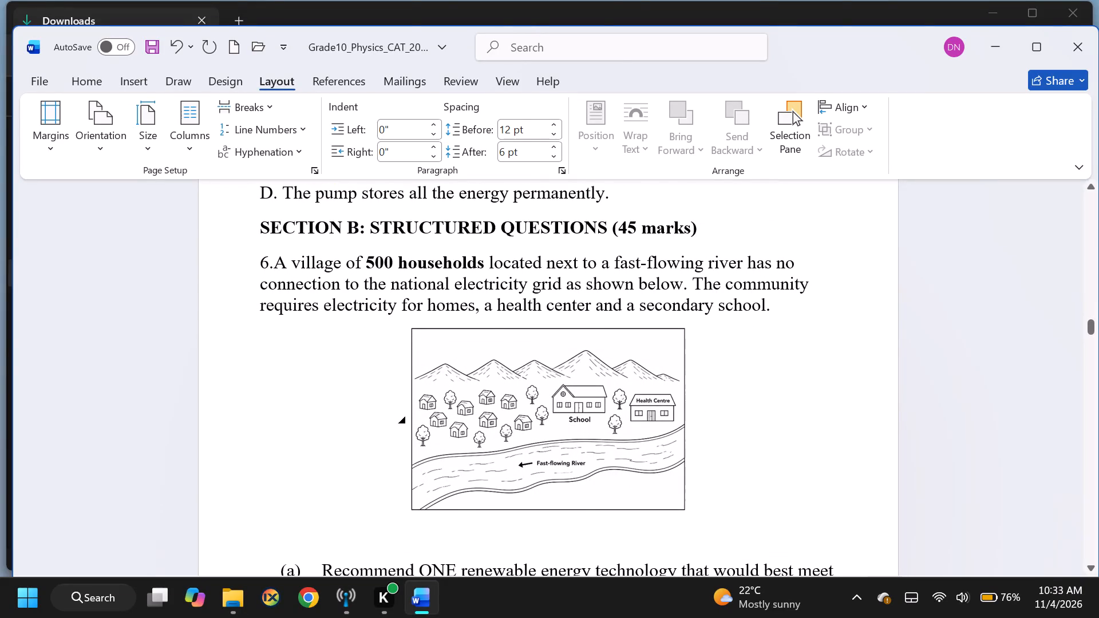
{"action": "scroll", "coordinate": [730, 469], "scroll_direction": "down", "scroll_amount": 2}
{"action": "left_click", "coordinate": [742, 257]}
{"action": "key", "text": "space"}
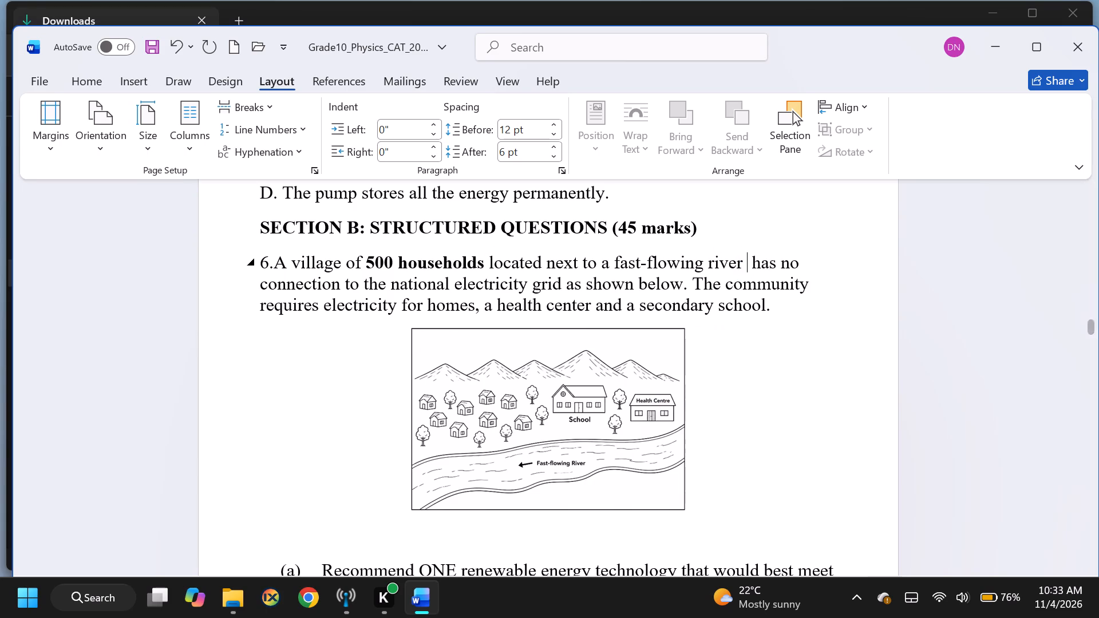
{"action": "type", "text": "in"}
{"action": "key", "text": "space"}
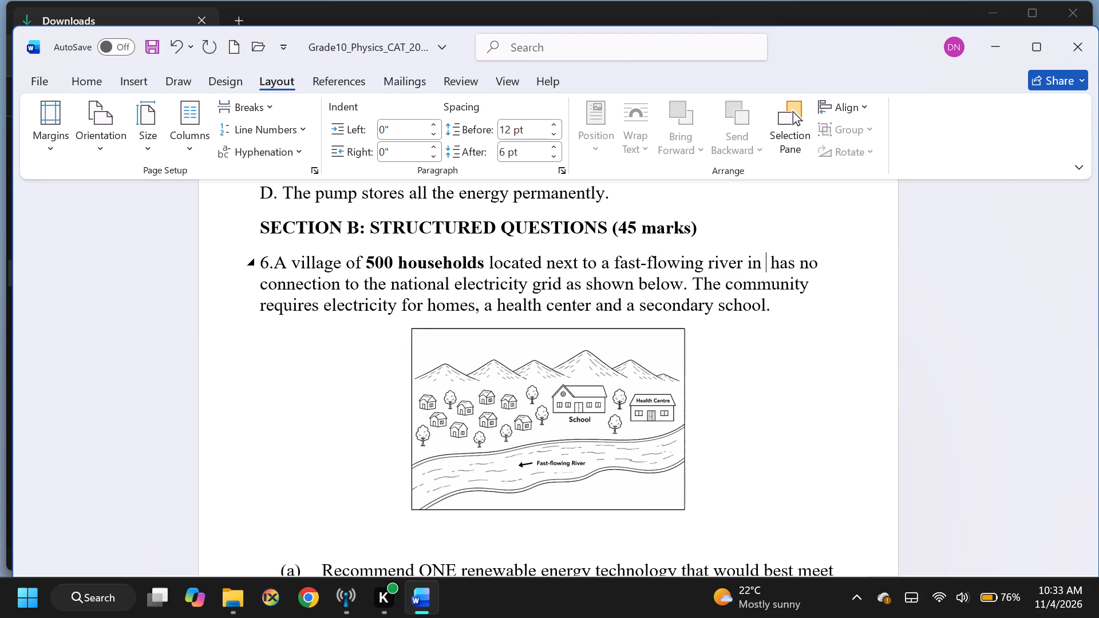
{"action": "type", "text": "kia"}
{"action": "type", "text": "mbu"}
{"action": "key", "text": "space"}
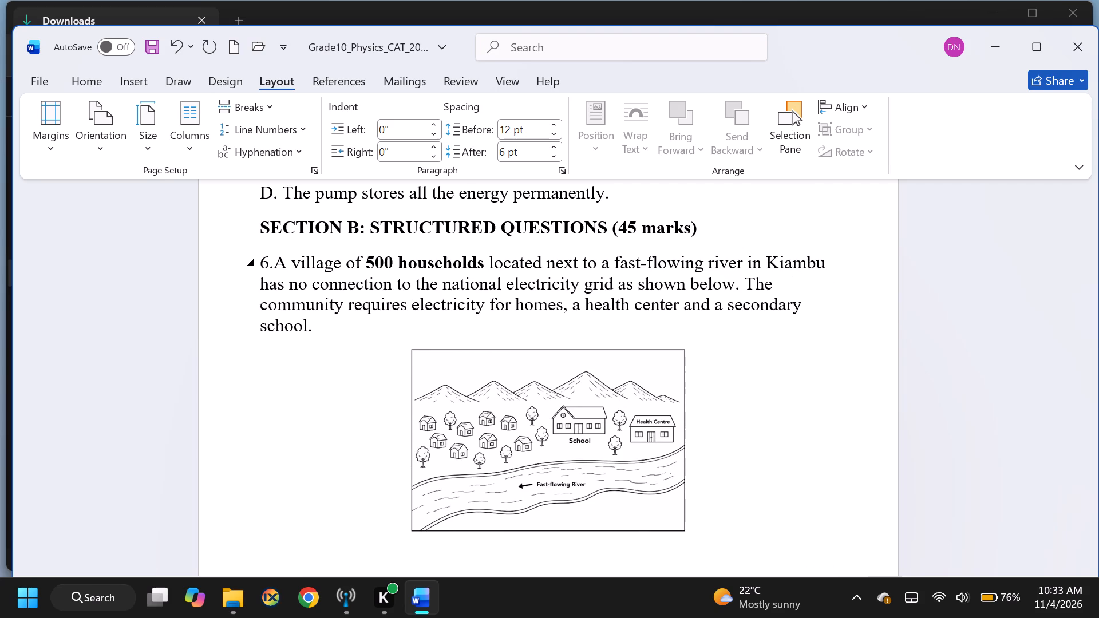
{"action": "type", "text": "county"}
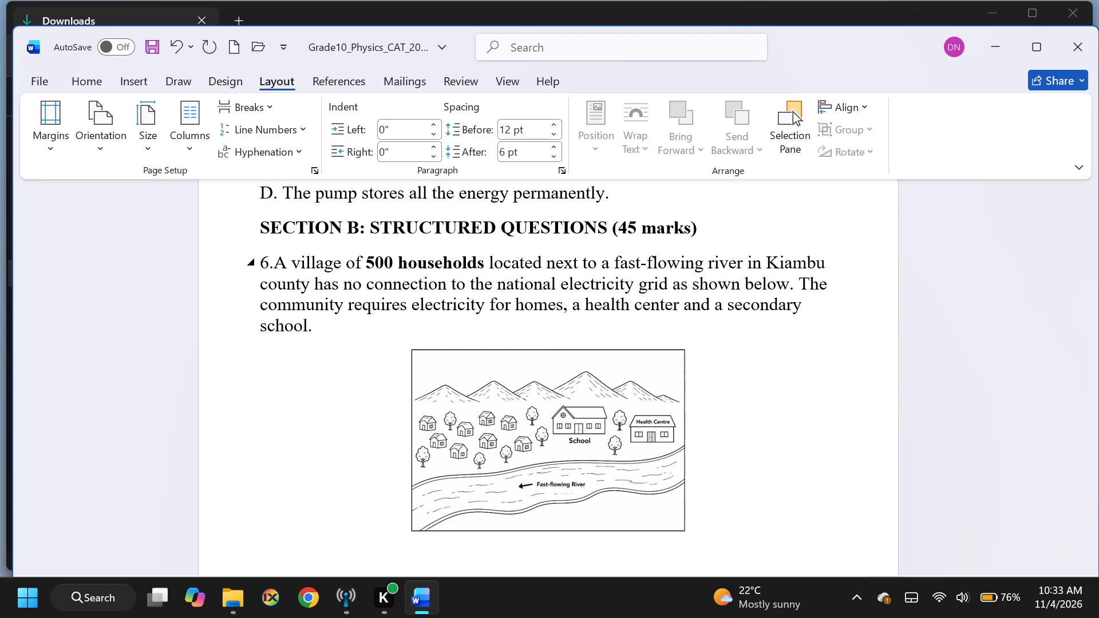
Enter "Solar energy" as the answer at the start of the first dotted line for question 6(a).
{"action": "scroll", "coordinate": [758, 445], "scroll_direction": "down", "scroll_amount": 1}
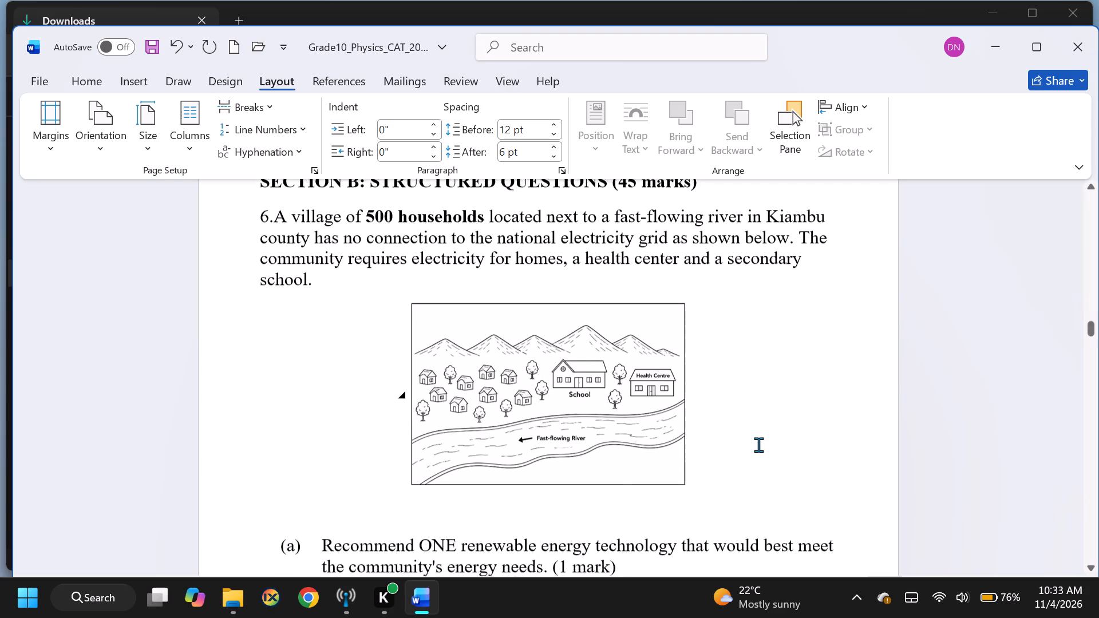
{"action": "scroll", "coordinate": [758, 445], "scroll_direction": "down", "scroll_amount": 3}
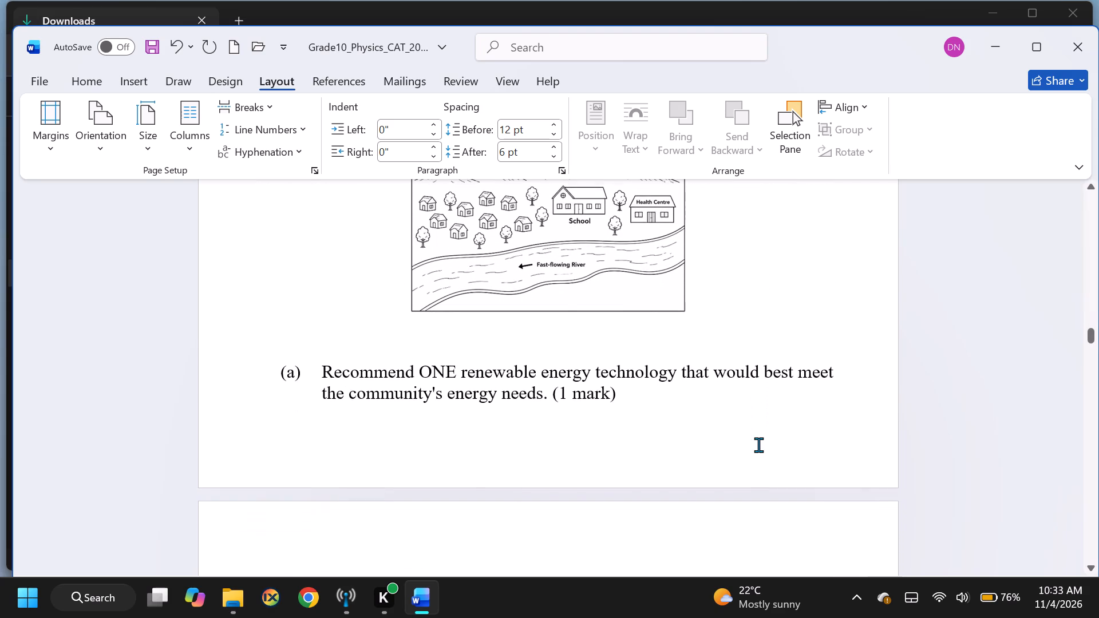
{"action": "scroll", "coordinate": [758, 445], "scroll_direction": "down", "scroll_amount": 3}
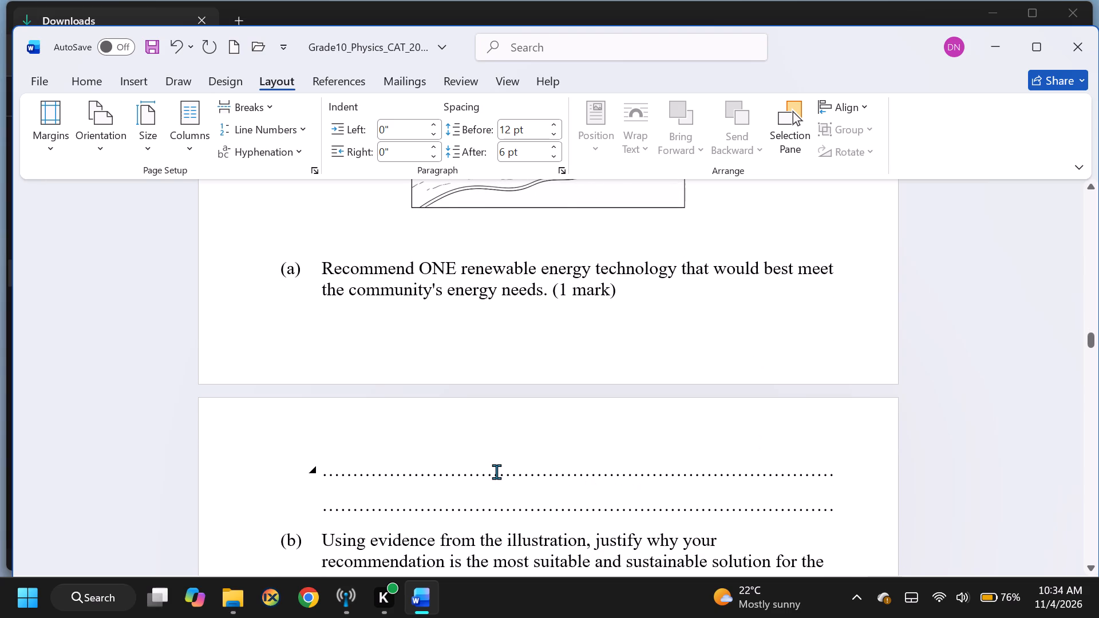
{"action": "left_click", "coordinate": [496, 472]}
{"action": "key", "text": "s"}
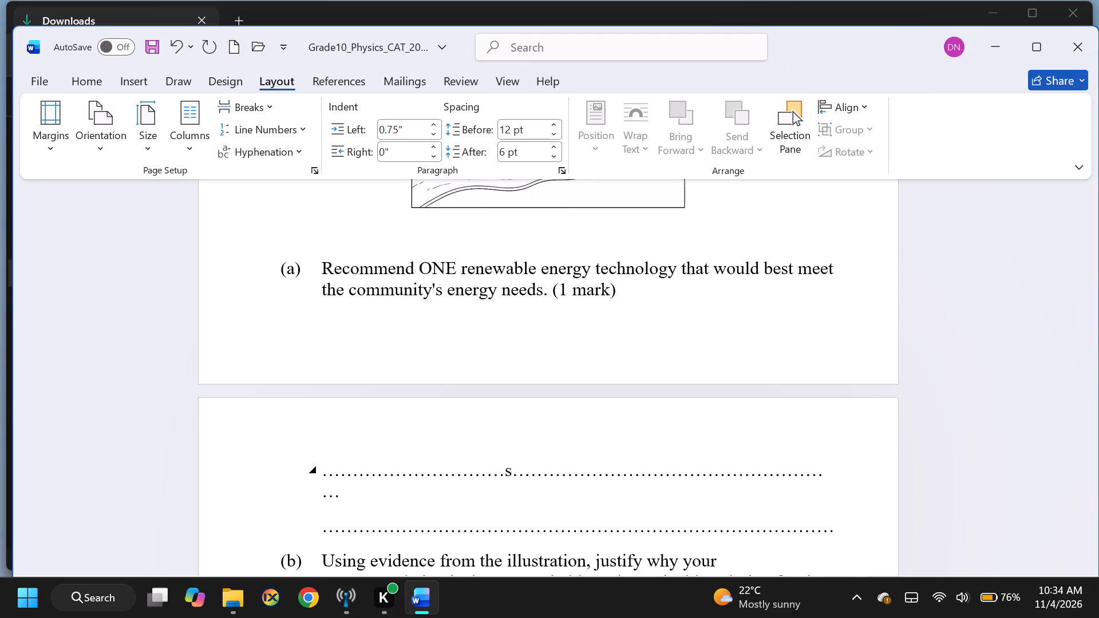
{"action": "left_click", "coordinate": [330, 473]}
{"action": "left_click", "coordinate": [515, 472]}
{"action": "key", "text": "BackSpace"}
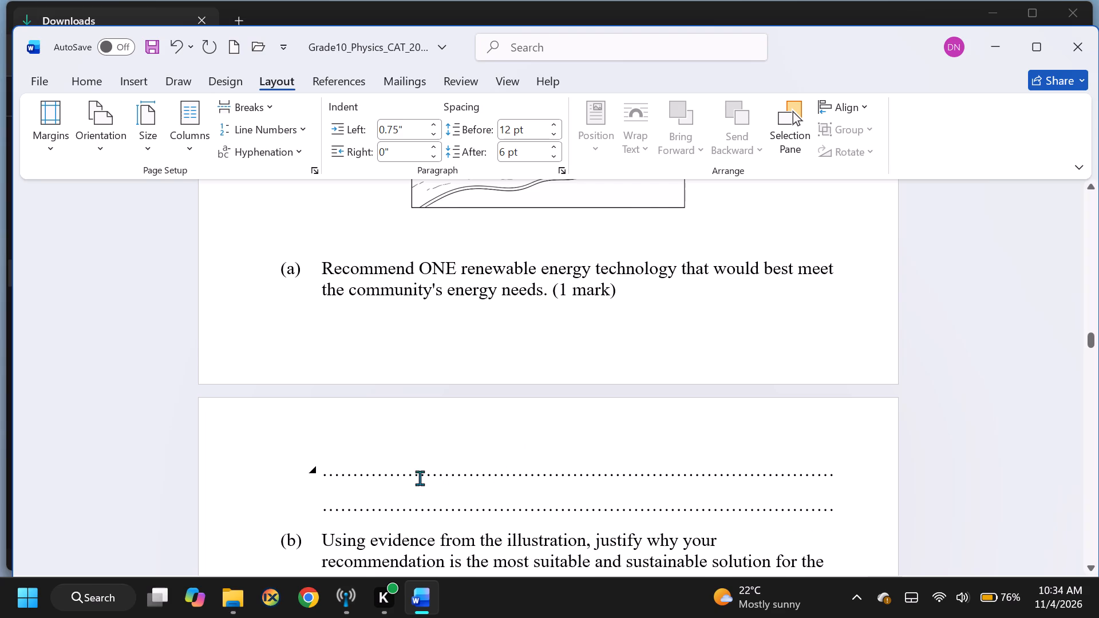
{"action": "left_click", "coordinate": [335, 465]}
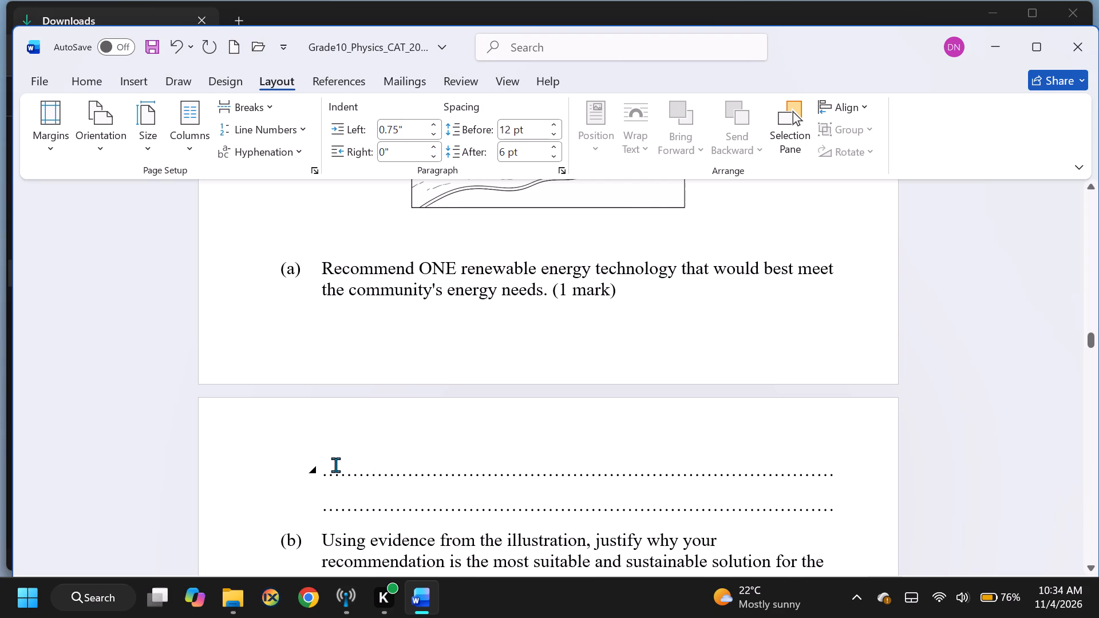
{"action": "left_click", "coordinate": [325, 464]}
{"action": "type", "text": "sol"}
{"action": "type", "text": "ar"}
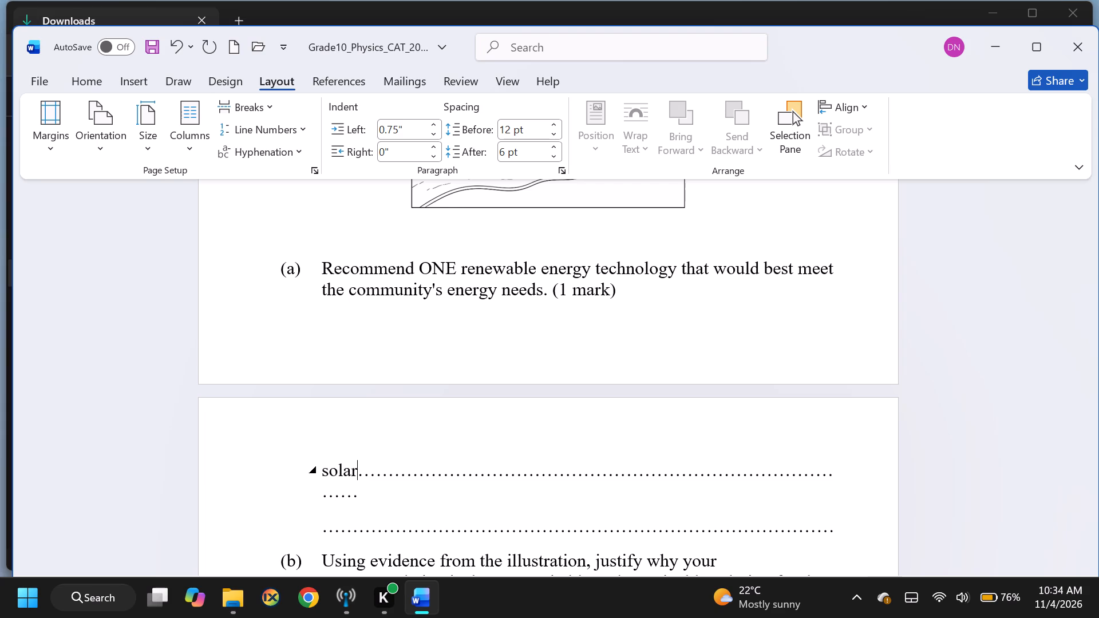
{"action": "key", "text": "space"}
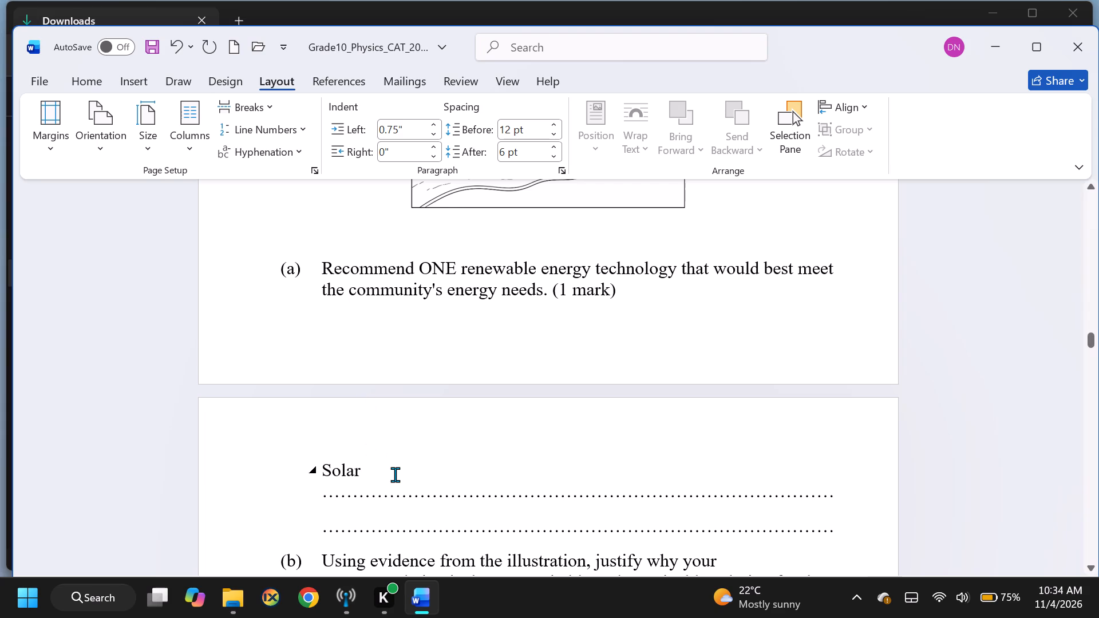
{"action": "left_click", "coordinate": [369, 468]}
{"action": "key", "text": "e"}
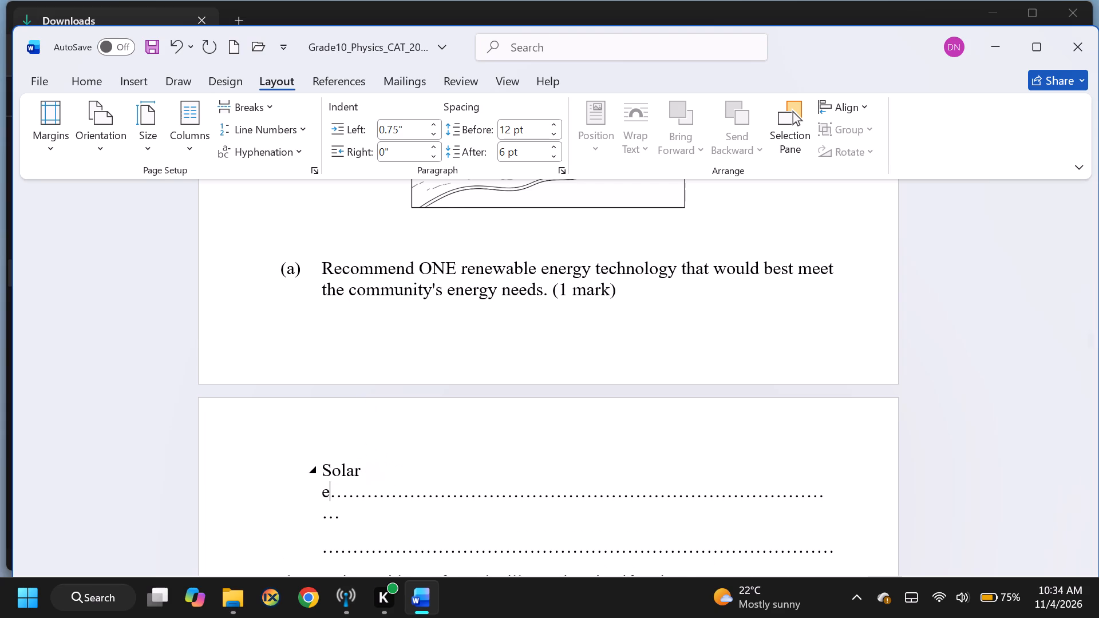
{"action": "type", "text": "nr"}
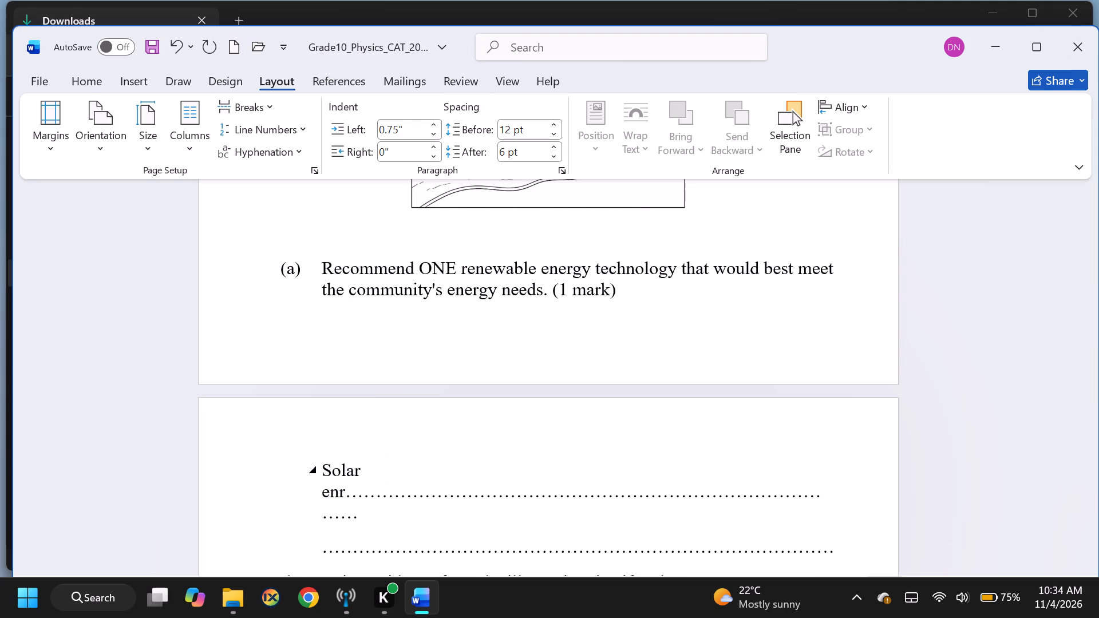
{"action": "key", "text": "BackSpace"}
{"action": "type", "text": "er"}
{"action": "type", "text": "gy"}
Look over question 7 on the biogas digester, including its diagram and parts (a) and (b).
{"action": "scroll", "coordinate": [446, 454], "scroll_direction": "down", "scroll_amount": 2}
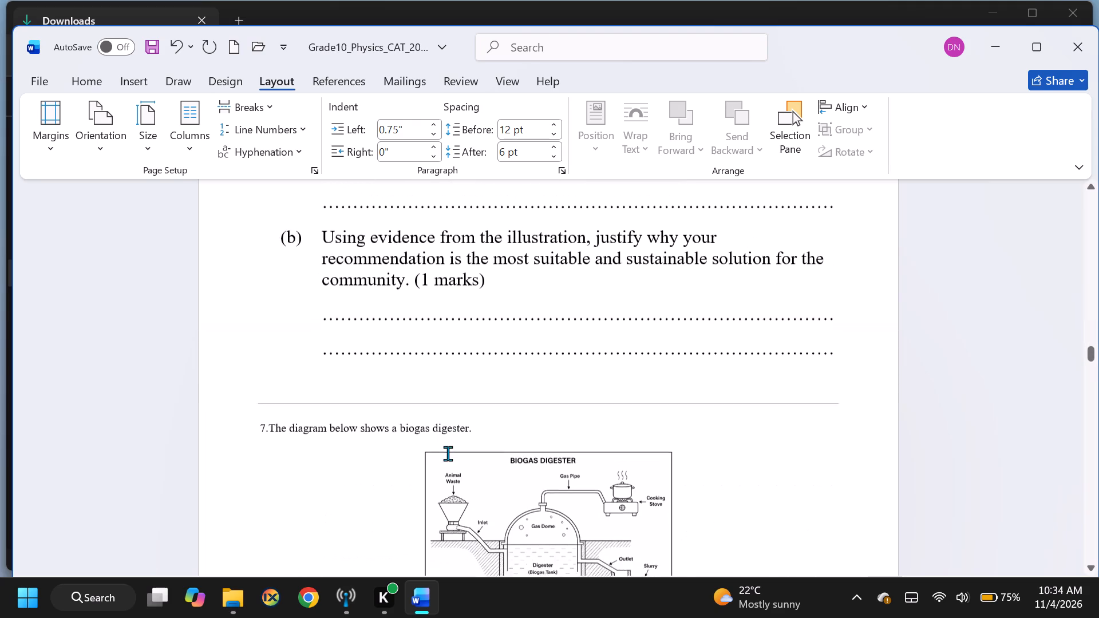
{"action": "scroll", "coordinate": [448, 453], "scroll_direction": "down", "scroll_amount": 2}
{"action": "scroll", "coordinate": [448, 453], "scroll_direction": "up", "scroll_amount": 1}
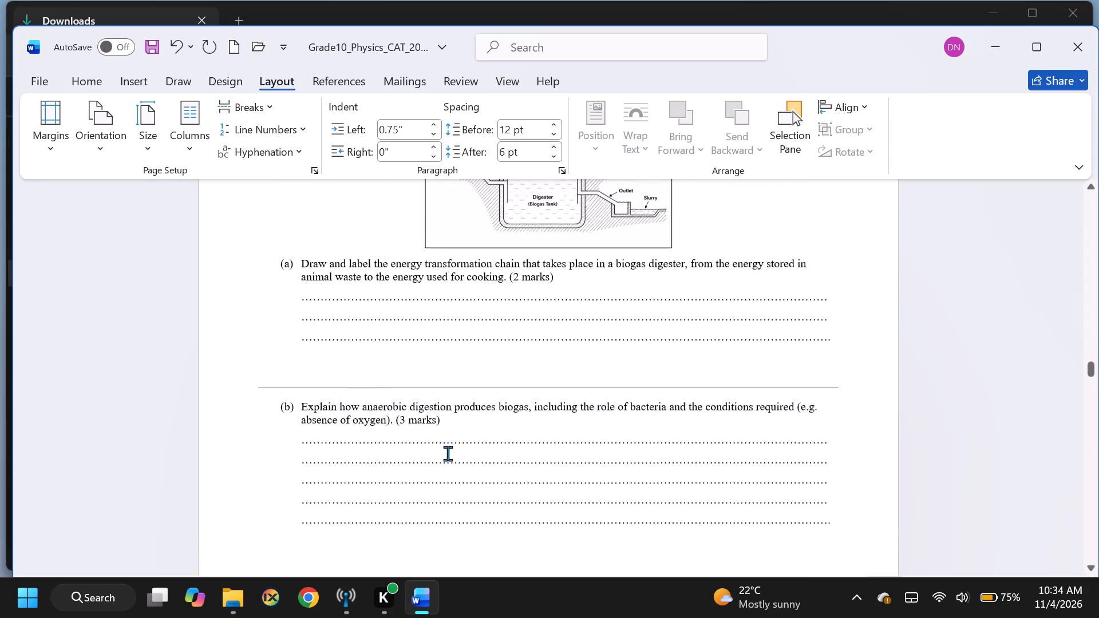
{"action": "scroll", "coordinate": [448, 453], "scroll_direction": "up", "scroll_amount": 3}
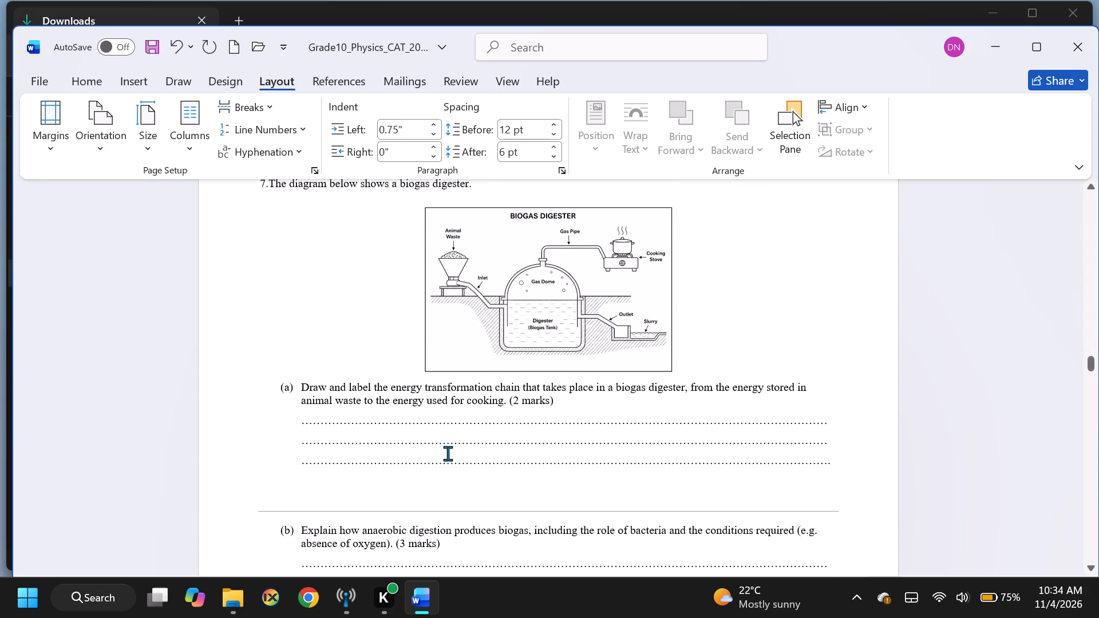
{"action": "scroll", "coordinate": [448, 453], "scroll_direction": "up", "scroll_amount": 1}
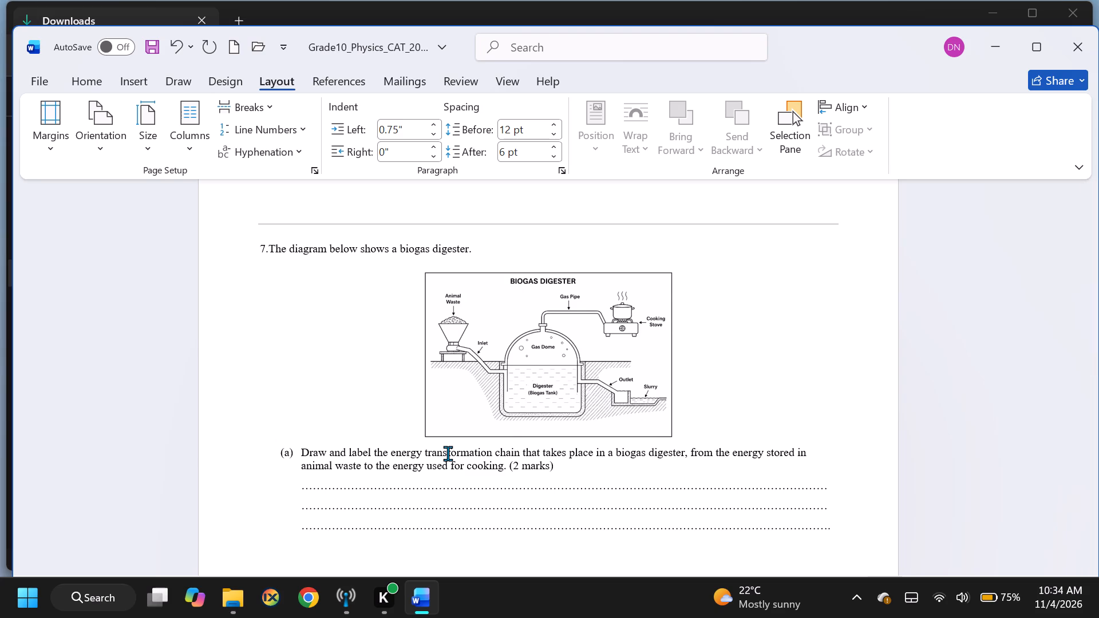
Look ahead to question 8 on renewable energy solutions and reread question 7's biogas digester diagram and part (a).
{"action": "scroll", "coordinate": [448, 453], "scroll_direction": "down", "scroll_amount": 3}
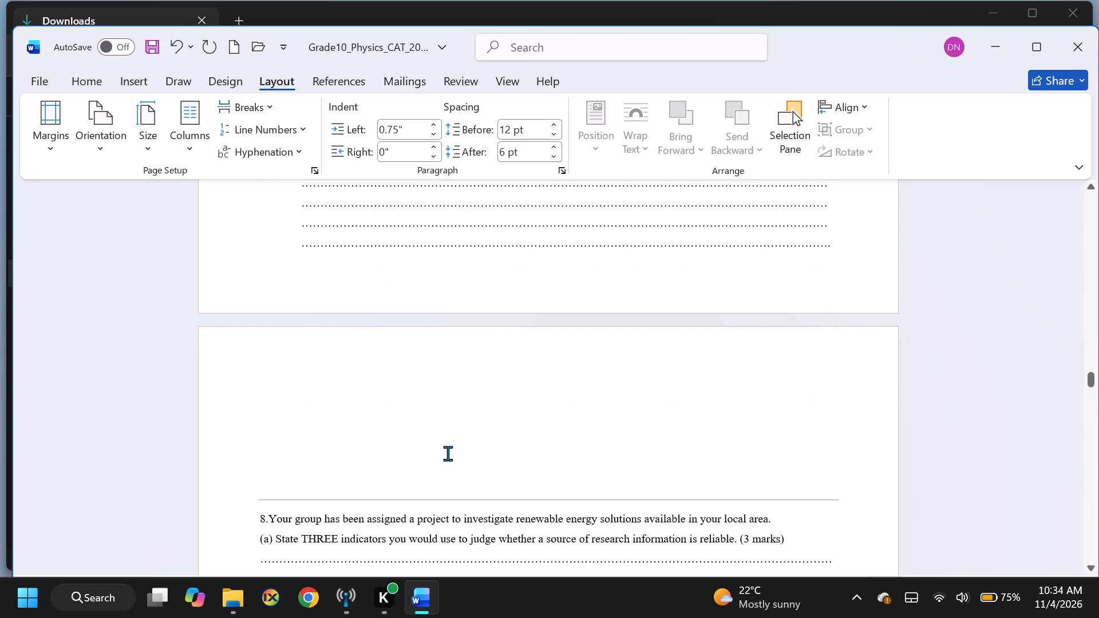
{"action": "scroll", "coordinate": [448, 453], "scroll_direction": "down", "scroll_amount": 2}
{"action": "scroll", "coordinate": [448, 453], "scroll_direction": "up", "scroll_amount": 3}
{"action": "scroll", "coordinate": [448, 453], "scroll_direction": "down", "scroll_amount": 2}
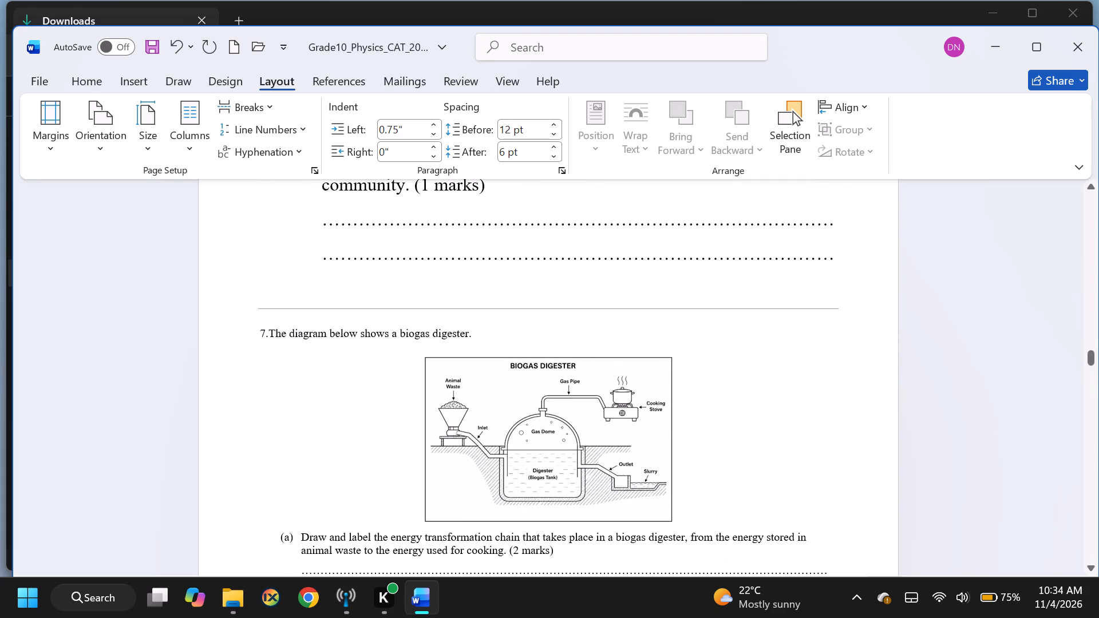
{"action": "scroll", "coordinate": [448, 453], "scroll_direction": "down", "scroll_amount": 2}
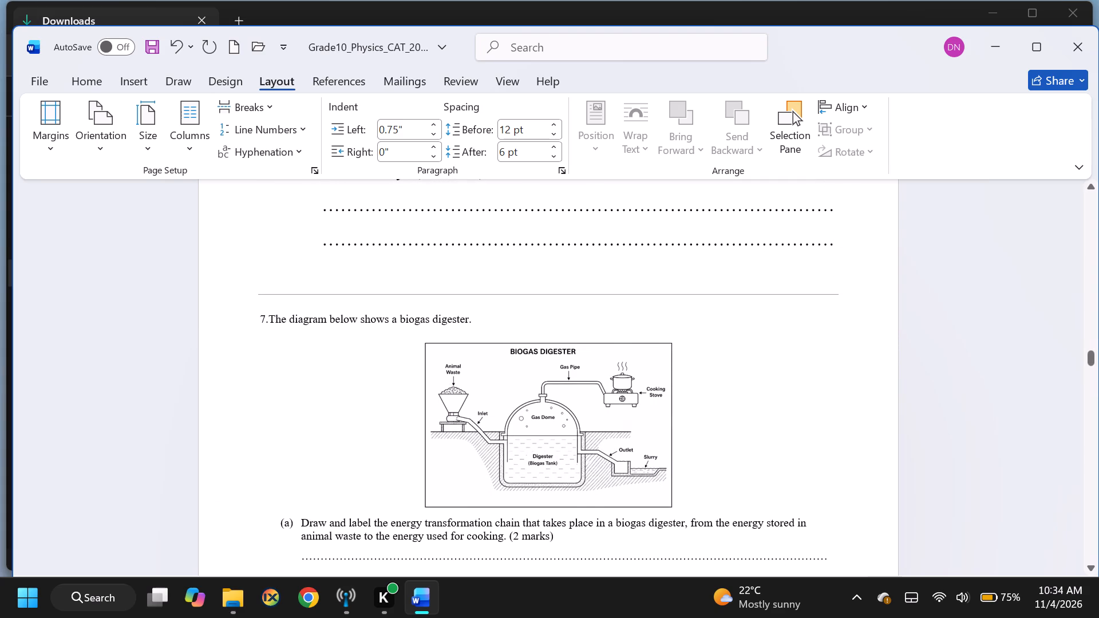
{"action": "scroll", "coordinate": [448, 453], "scroll_direction": "down", "scroll_amount": 1}
{"action": "left_click", "coordinate": [448, 453]}
{"action": "left_click_drag", "start_coordinate": [448, 453], "coordinate": [460, 455]}
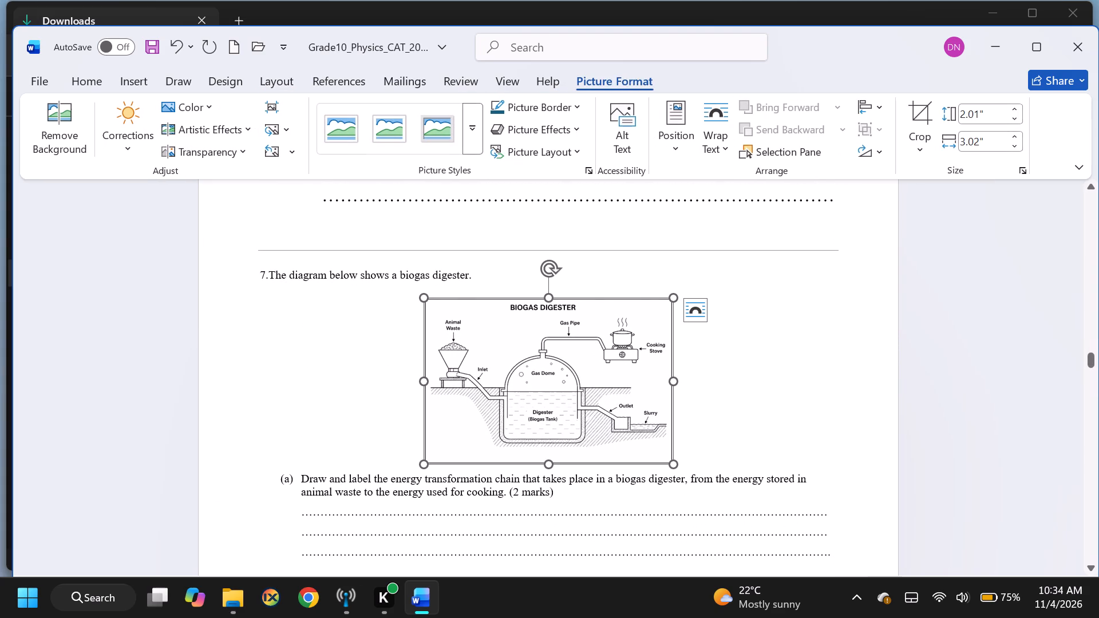
{"action": "left_click_drag", "start_coordinate": [460, 455], "coordinate": [455, 463]}
{"action": "left_click", "coordinate": [393, 460]}
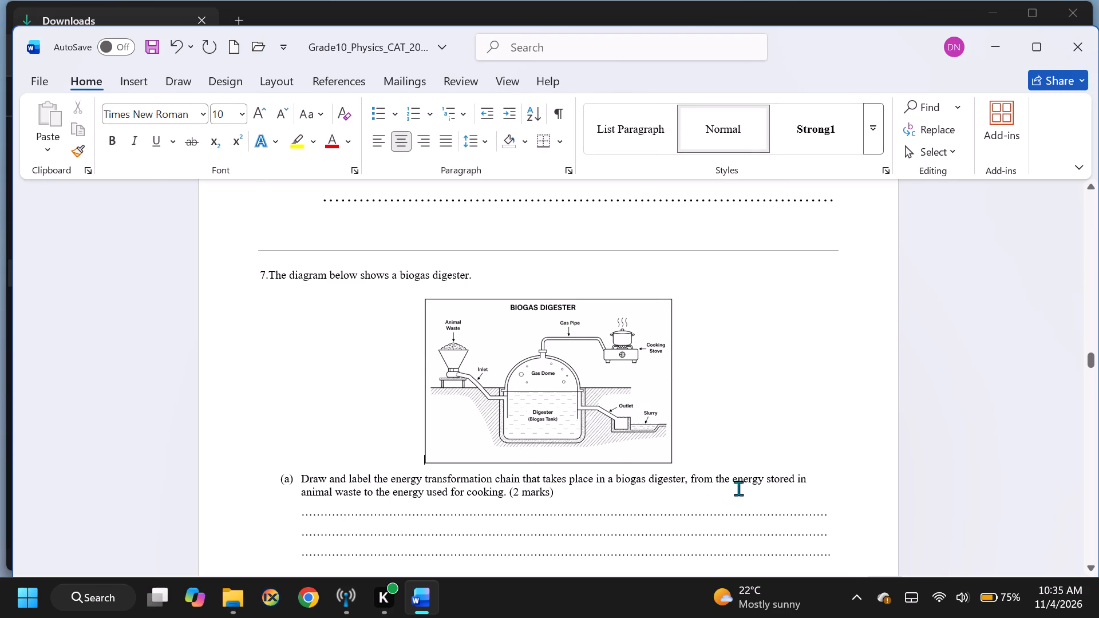
Start the energy transformation chain for question 7(a) with "animal waste" near the start of the first dotted line.
{"action": "left_click", "coordinate": [311, 520]}
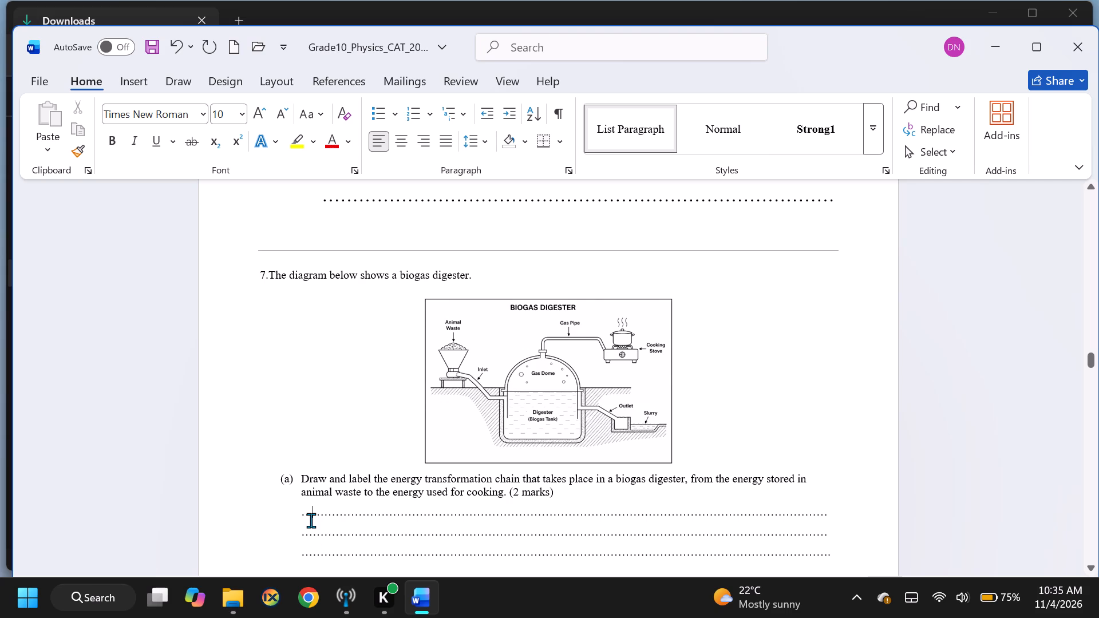
{"action": "key", "text": "a"}
{"action": "type", "text": "nim"}
{"action": "key", "text": "a"}
{"action": "type", "text": "l"}
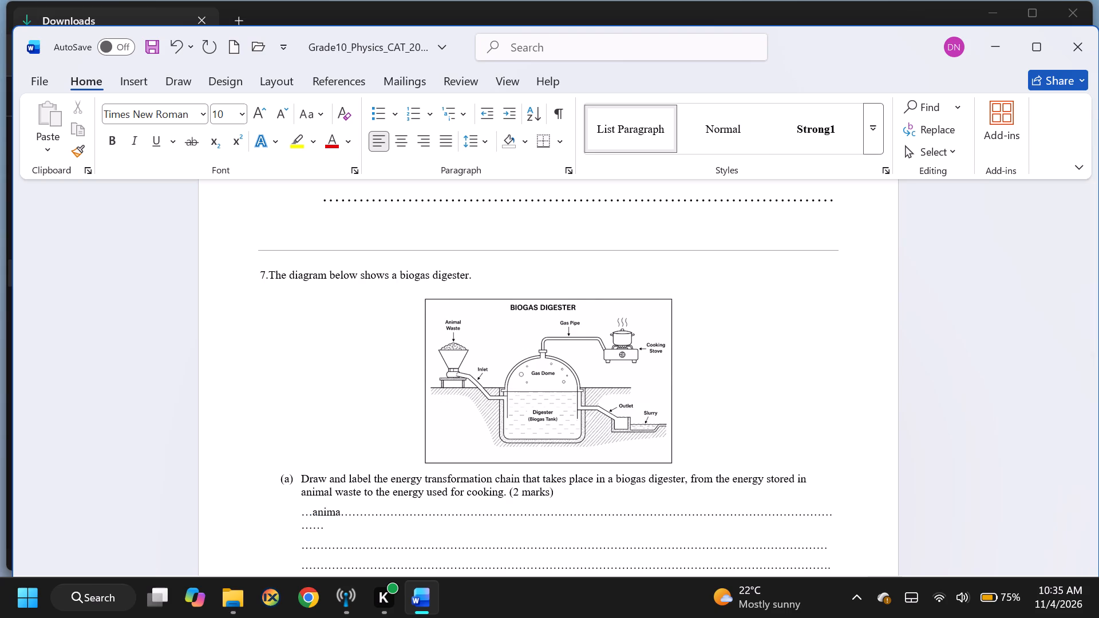
{"action": "key", "text": "space"}
{"action": "type", "text": "wa"}
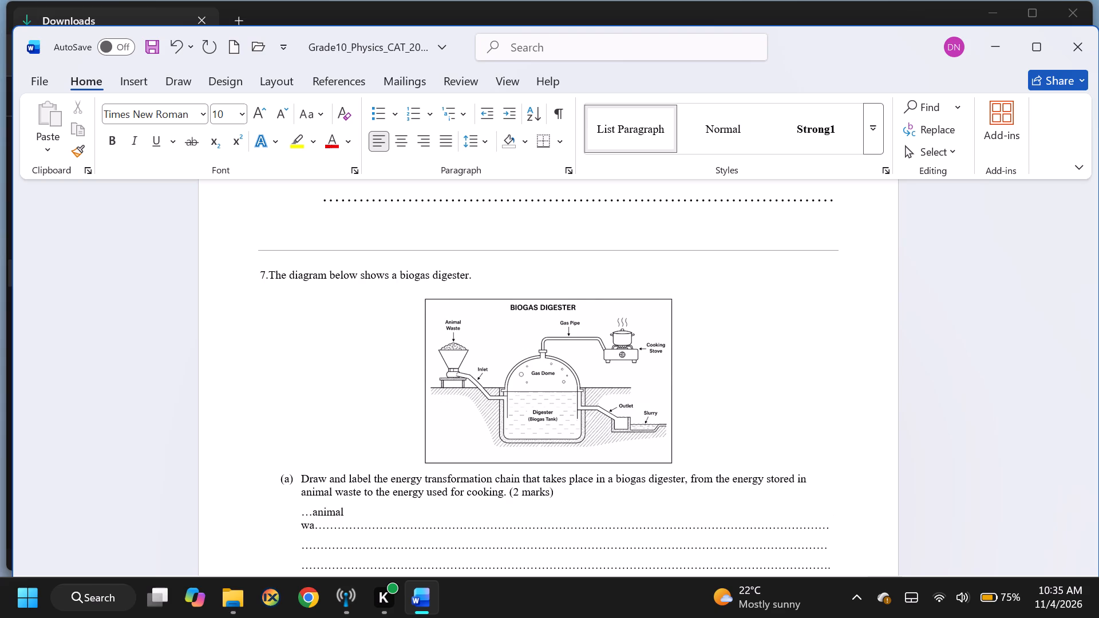
{"action": "type", "text": "ste"}
{"action": "key", "text": "space"}
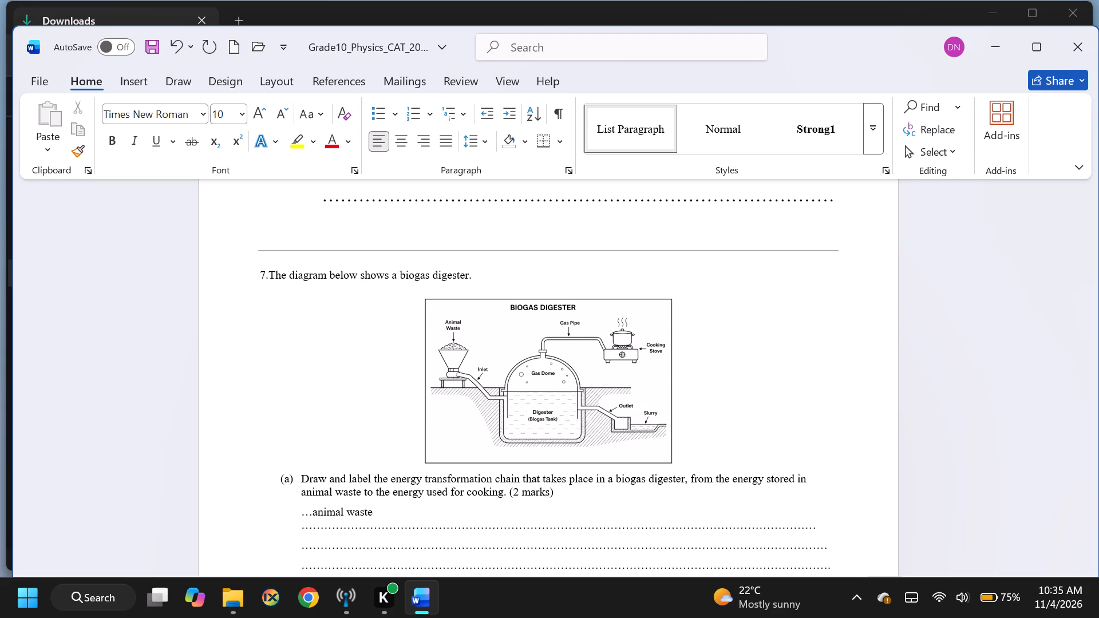
{"action": "key", "text": "space"}
{"action": "key", "text": "space"}
{"action": "key", "text": "space"}
Continue the question 7(a) answer after "animal waste" with "to renewable energy".
{"action": "type", "text": "t"}
{"action": "type", "text": "o"}
{"action": "key", "text": "space"}
{"action": "type", "text": "renewab"}
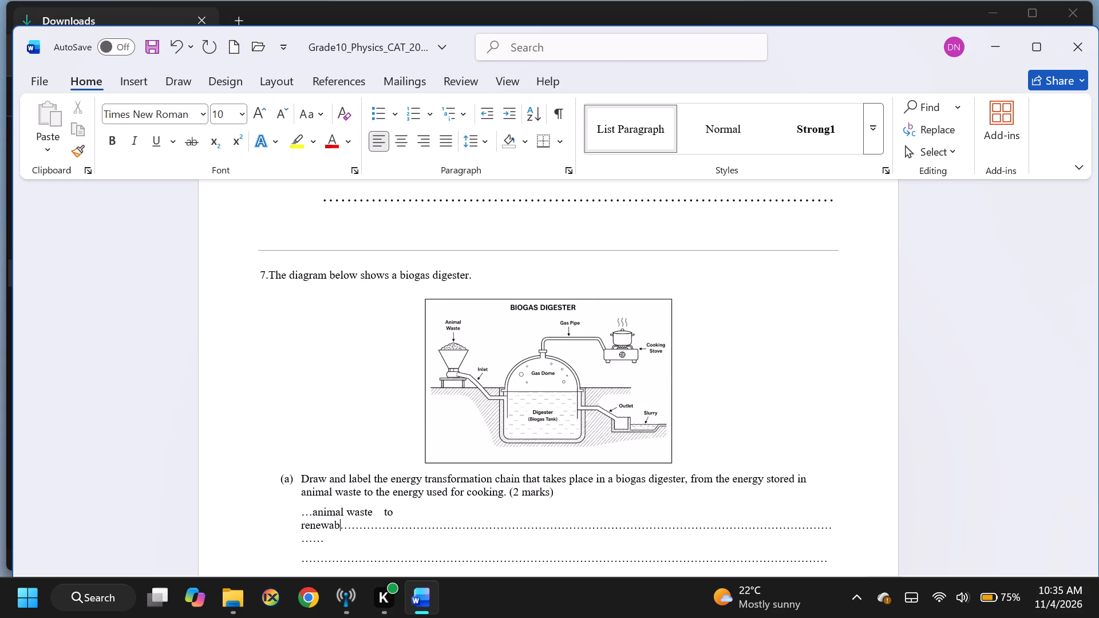
{"action": "type", "text": "ble"}
{"action": "key", "text": "space"}
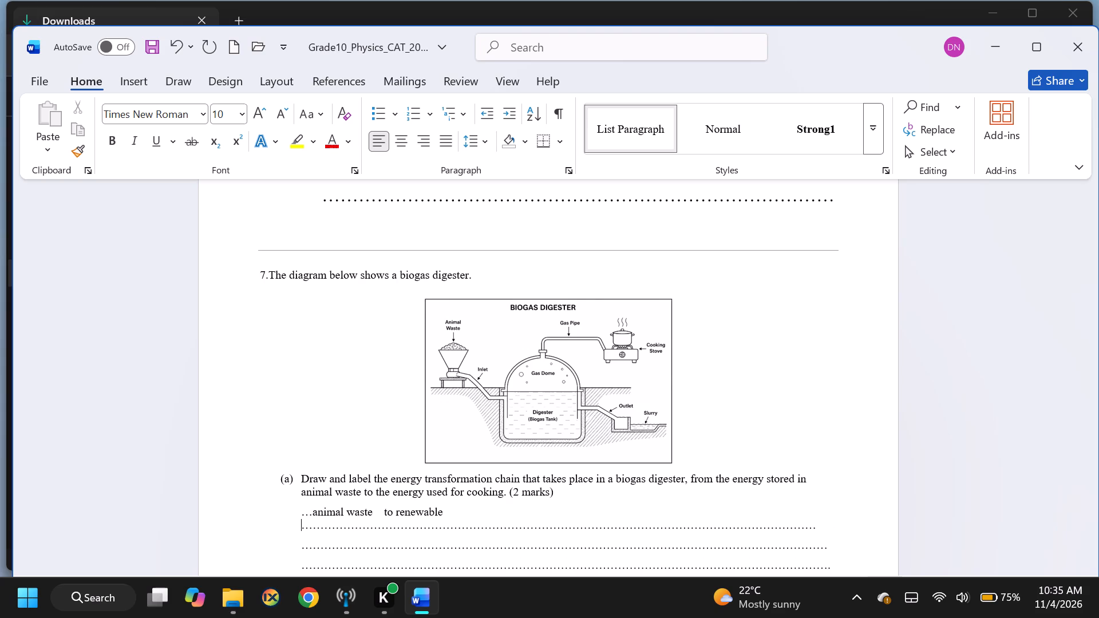
{"action": "key", "text": "e"}
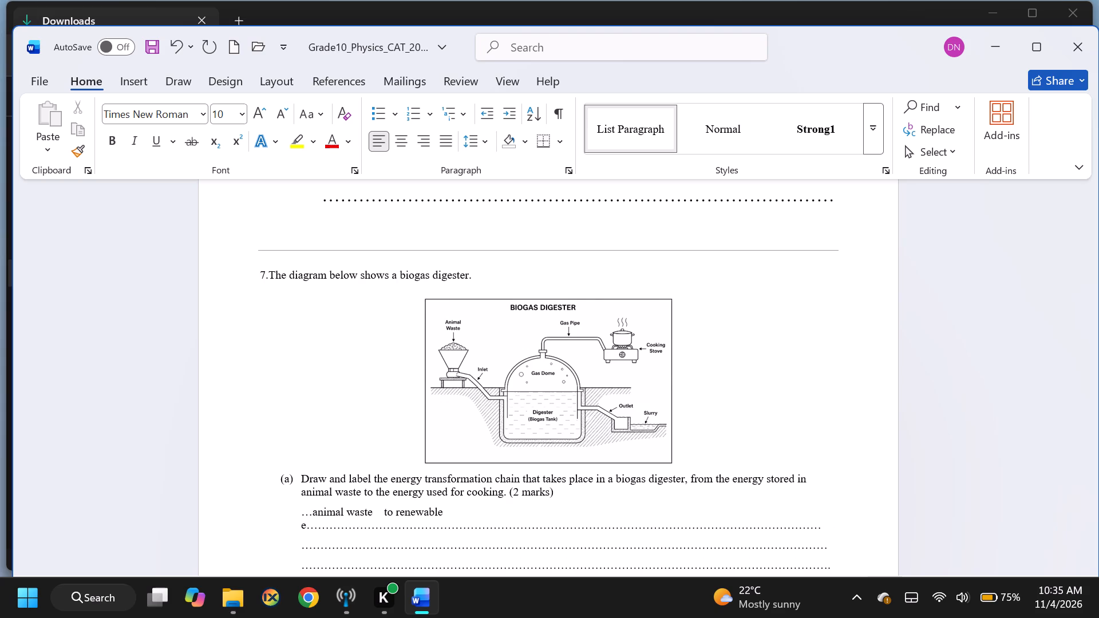
{"action": "type", "text": "ne"}
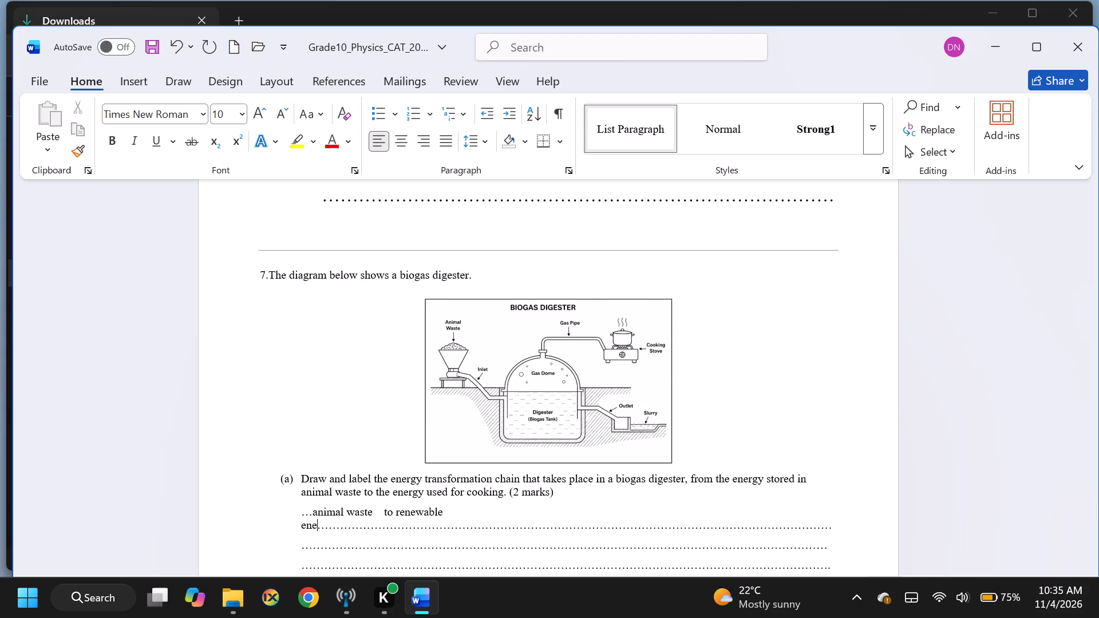
{"action": "key", "text": "r"}
{"action": "type", "text": "gy"}
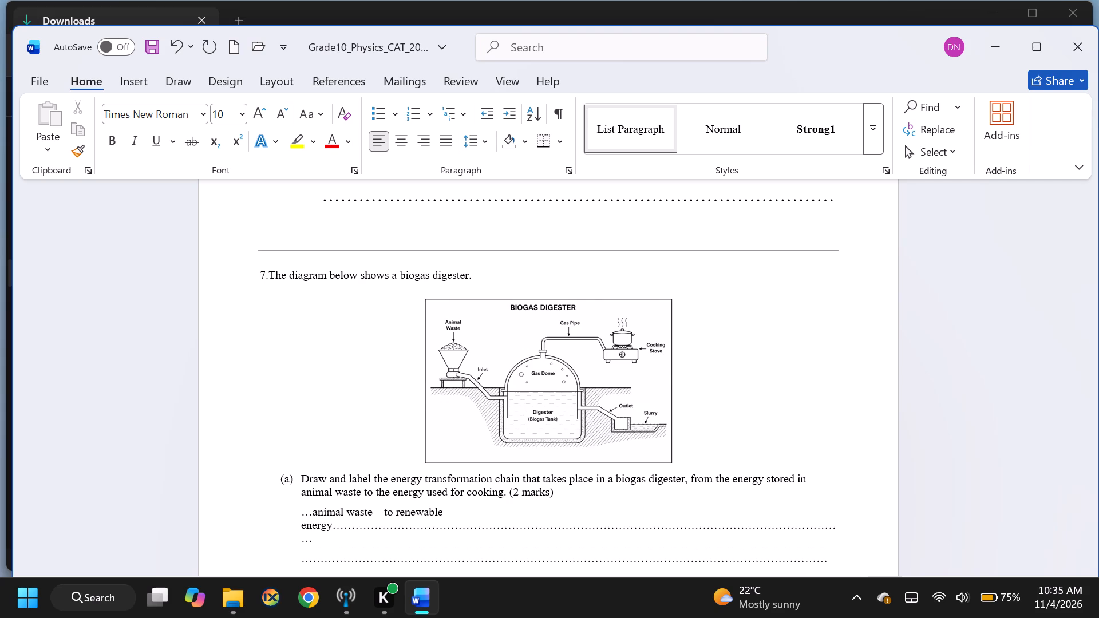
{"action": "key", "text": "space"}
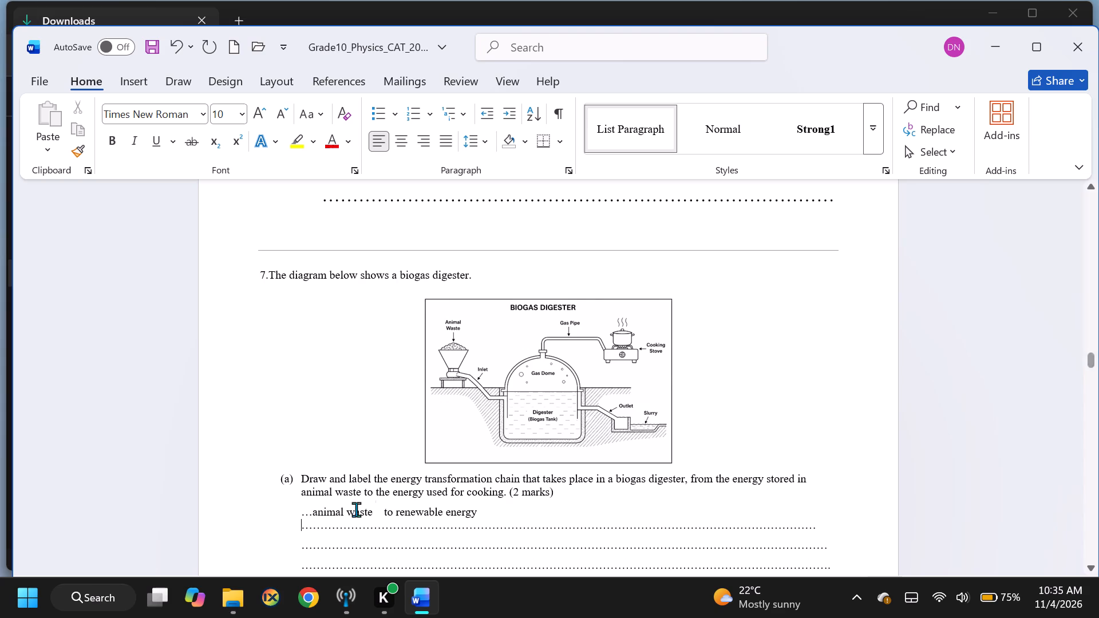
Complete the question 7(a) energy chain by adding "to fire energy" after "renewable energy".
{"action": "left_click", "coordinate": [487, 505]}
{"action": "key", "text": "space"}
{"action": "type", "text": "to"}
{"action": "key", "text": "space"}
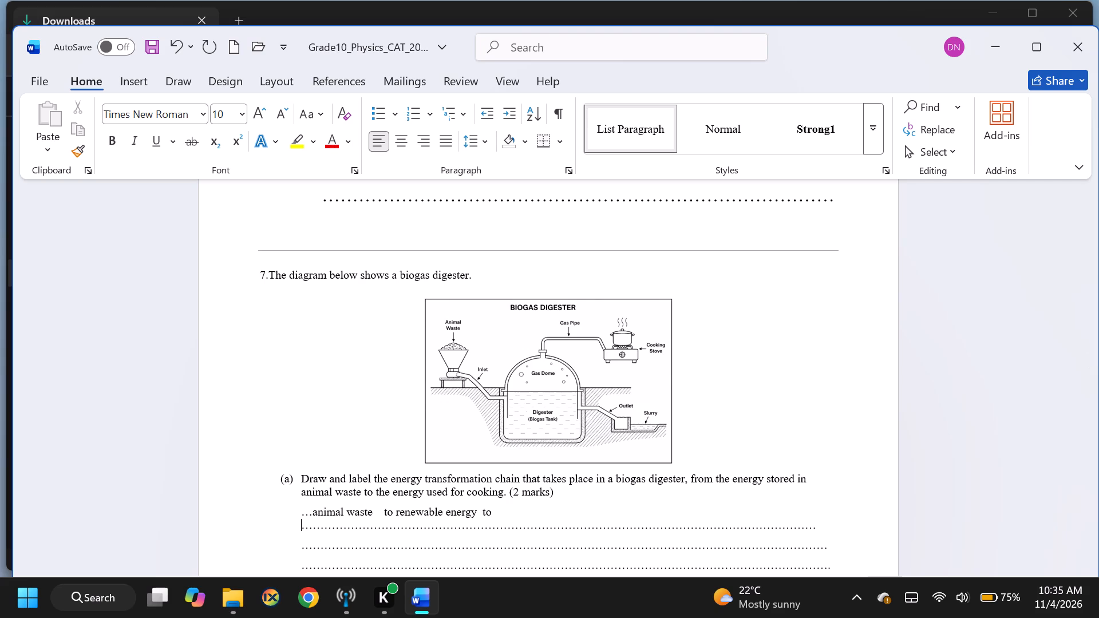
{"action": "key", "text": "f"}
{"action": "key", "text": "i"}
{"action": "type", "text": "re"}
{"action": "key", "text": "space"}
{"action": "type", "text": "ener"}
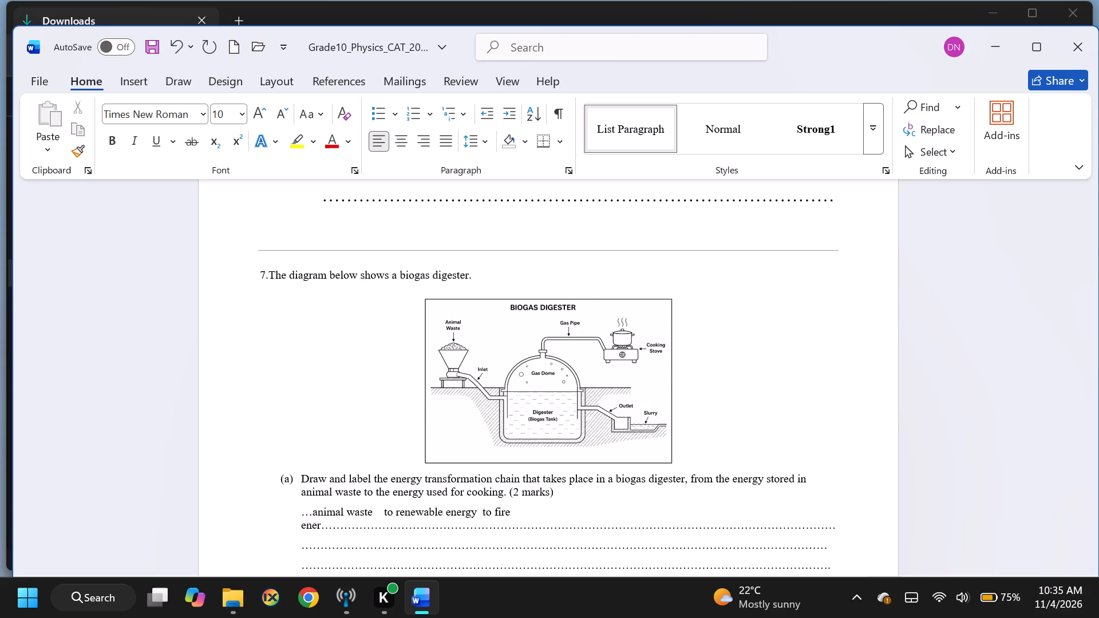
{"action": "type", "text": "gy"}
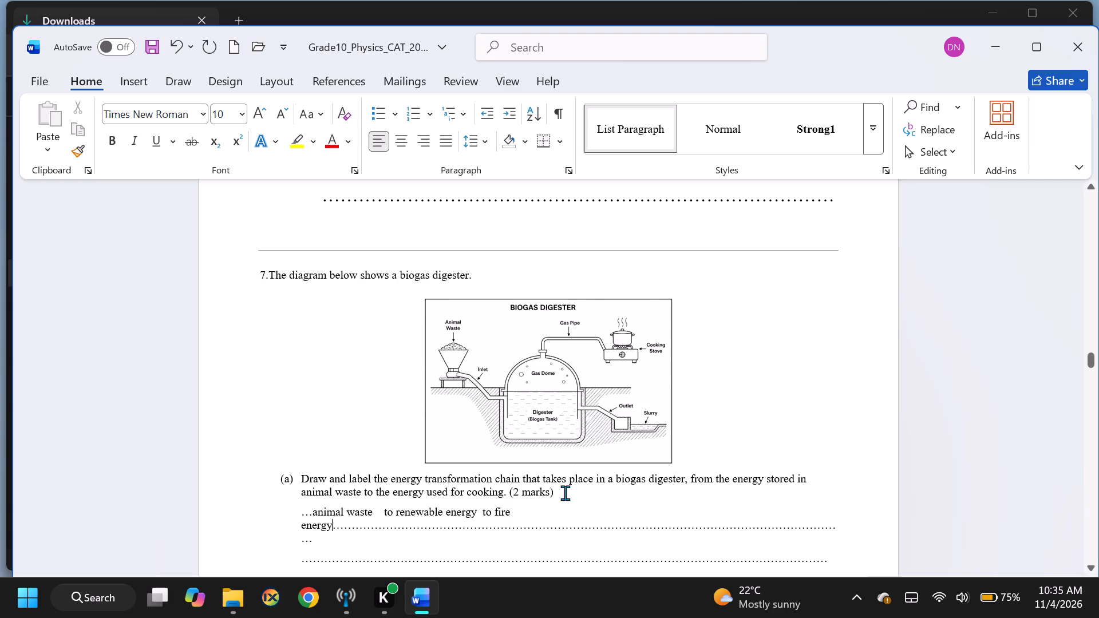
{"action": "scroll", "coordinate": [586, 380], "scroll_direction": "down", "scroll_amount": 1}
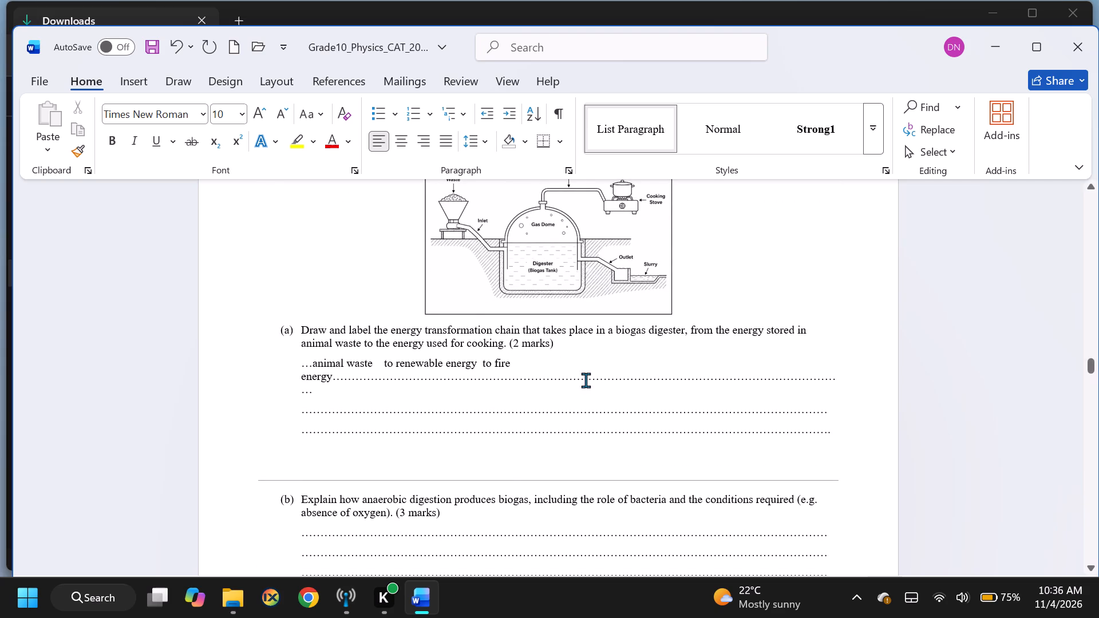